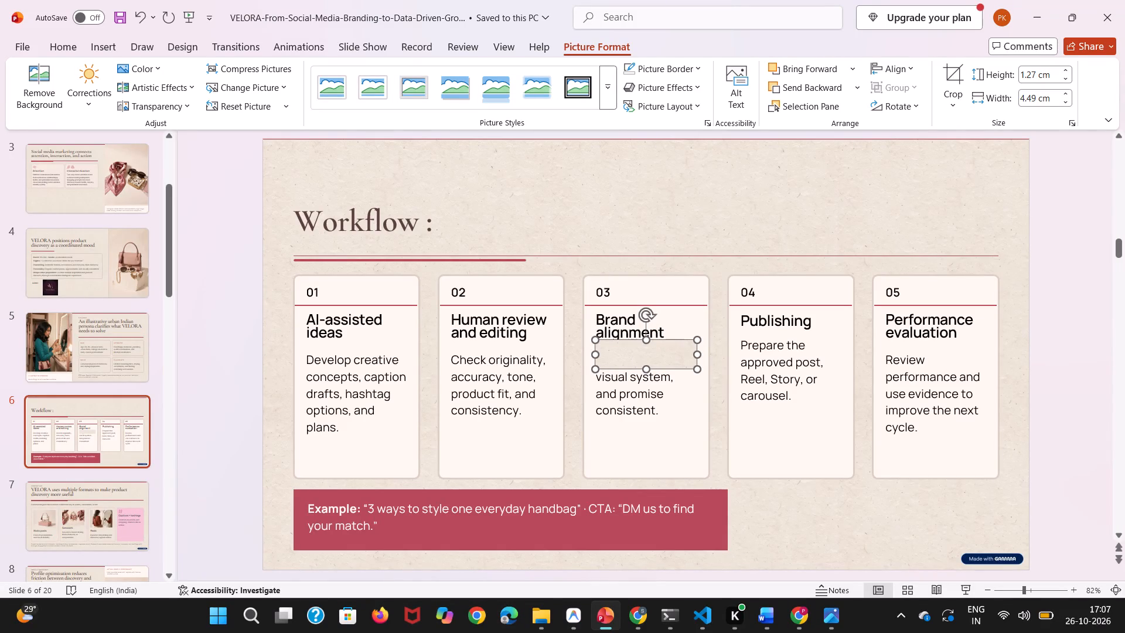
Move the blank beige picture over the "Made with Gamma" badge on the Workflow slide and copy it.
{"action": "left_click_drag", "start_coordinate": [642, 356], "coordinate": [996, 553]}
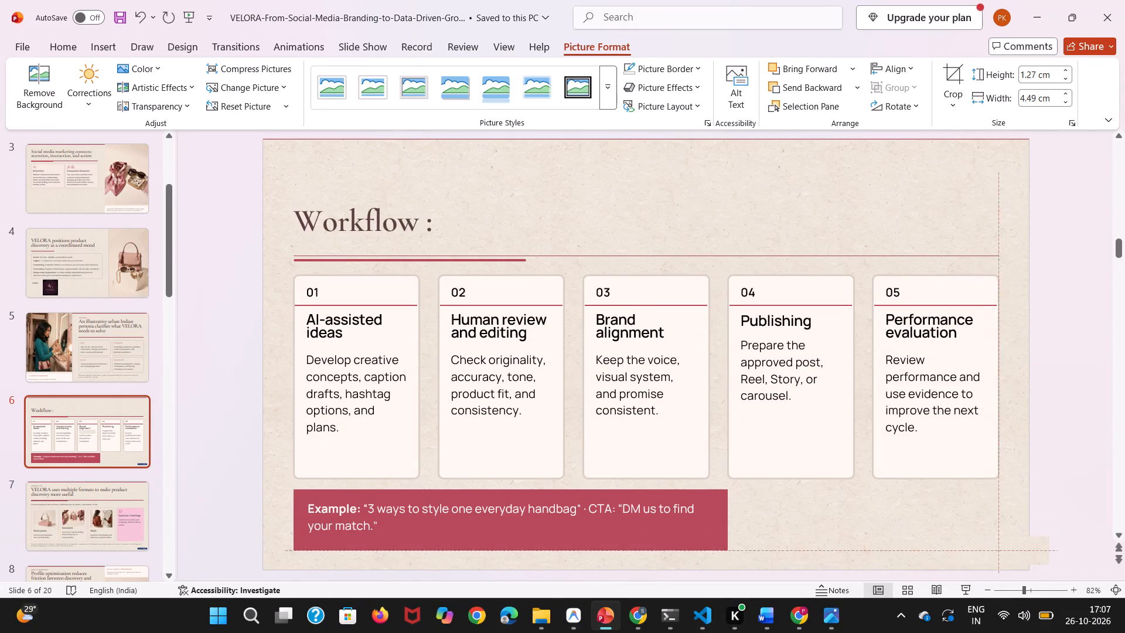
{"action": "left_click_drag", "start_coordinate": [996, 553], "coordinate": [977, 559]}
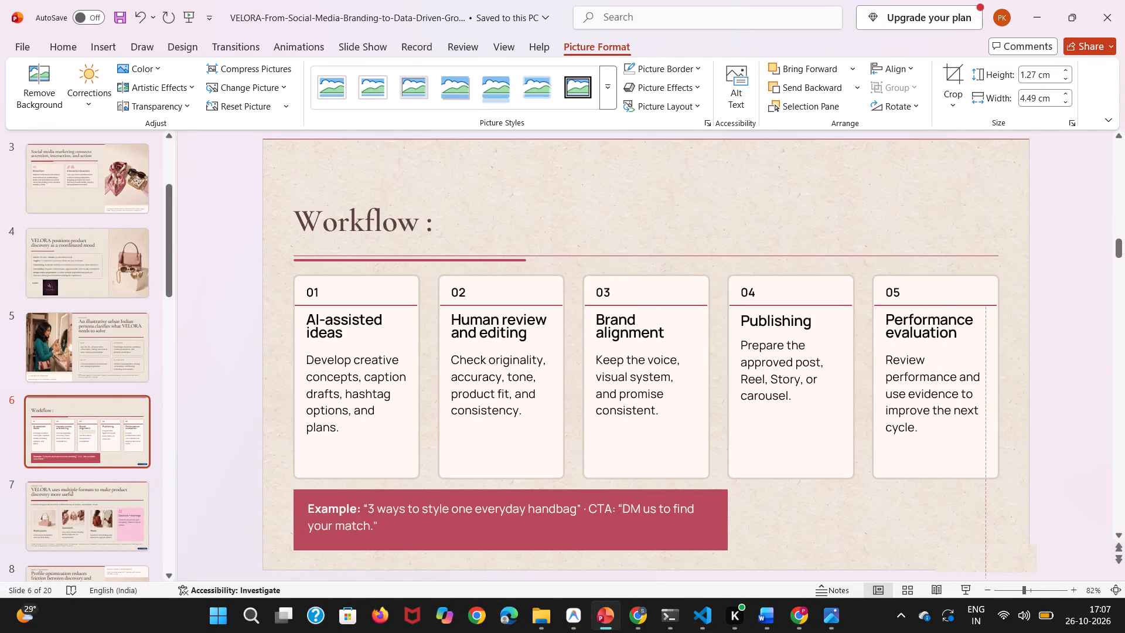
{"action": "left_click_drag", "start_coordinate": [977, 559], "coordinate": [974, 559]}
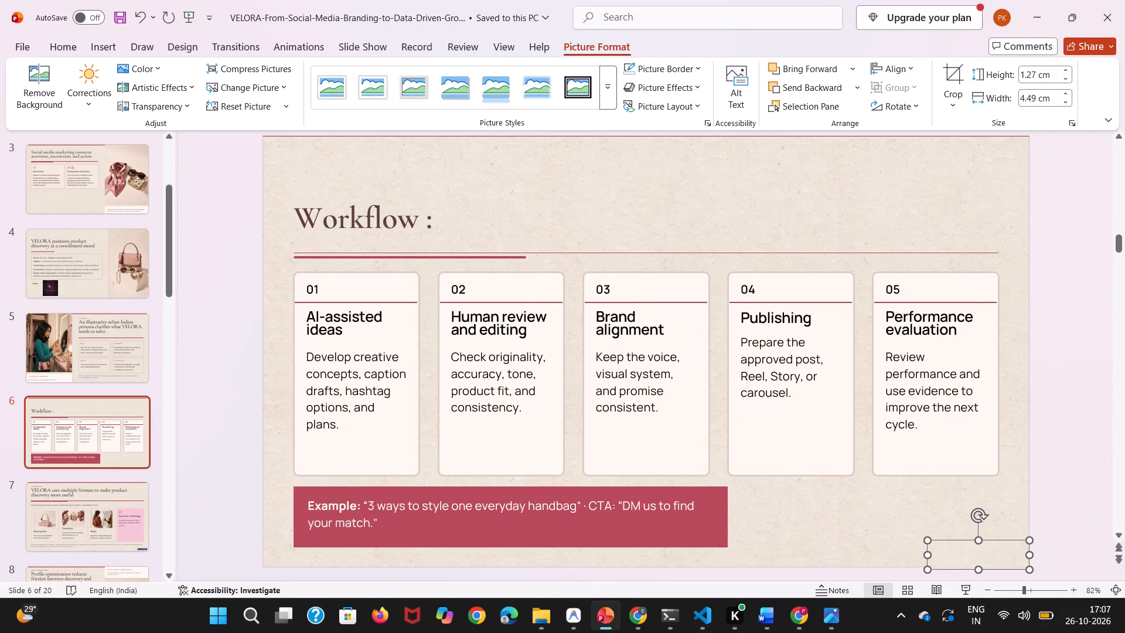
{"action": "left_click", "coordinate": [974, 559]}
{"action": "key", "text": "ctrl+c"}
{"action": "left_click", "coordinate": [866, 523]}
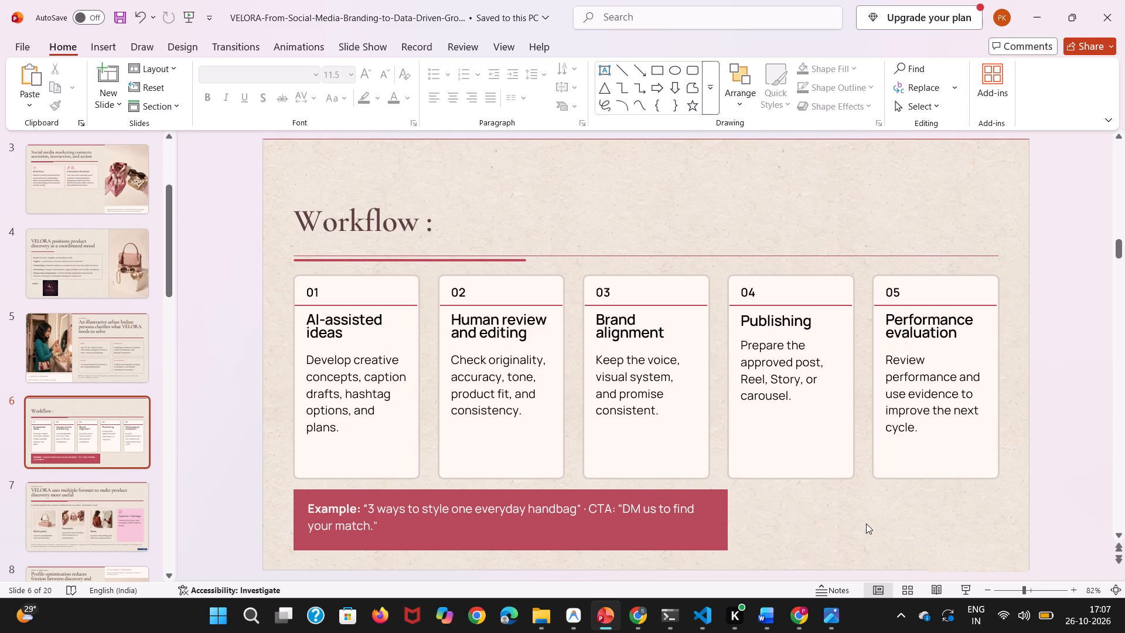
{"action": "left_click_drag", "start_coordinate": [953, 556], "coordinate": [951, 551]}
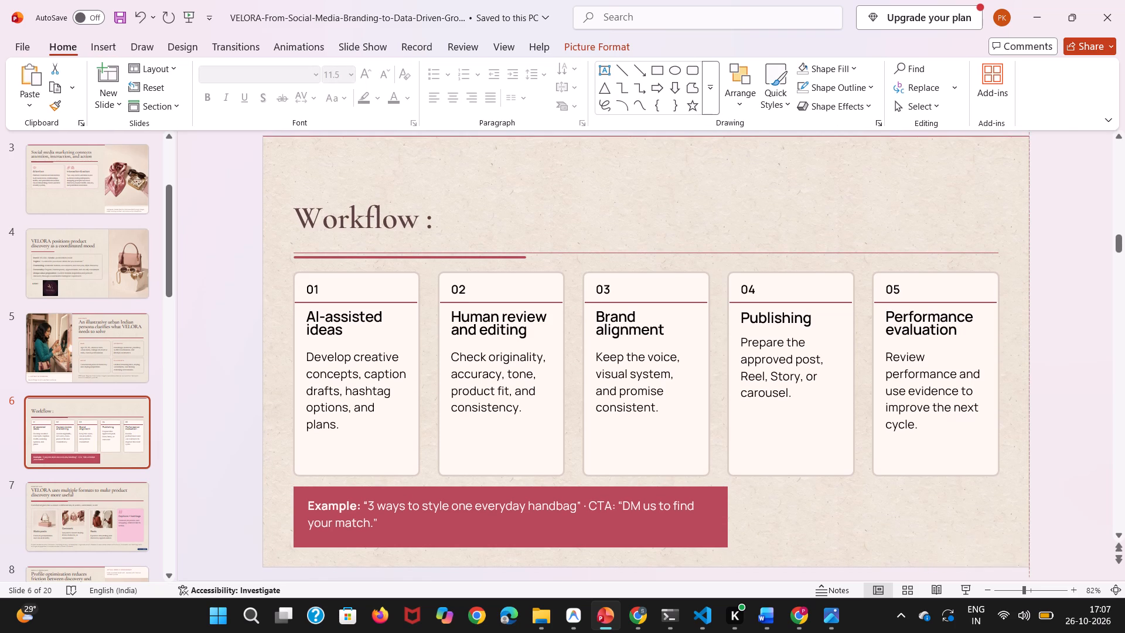
{"action": "left_click_drag", "start_coordinate": [951, 551], "coordinate": [950, 551]}
{"action": "left_click", "coordinate": [889, 538]}
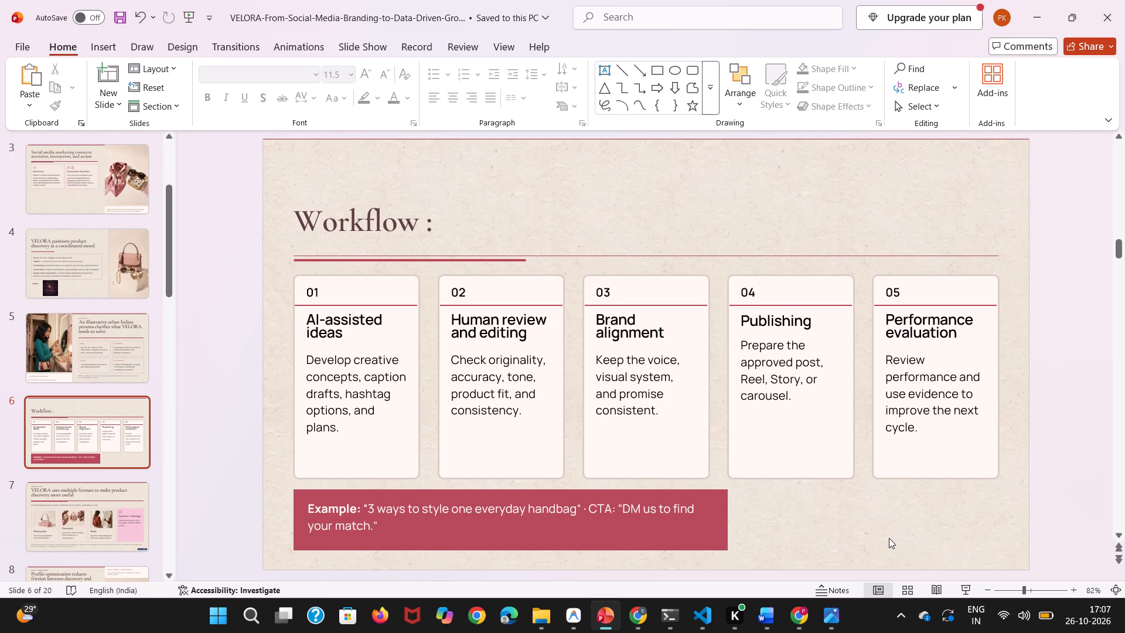
Paste the copied beige patch over the "Made with Gamma" badge on slide 7.
{"action": "key", "text": "Down"}
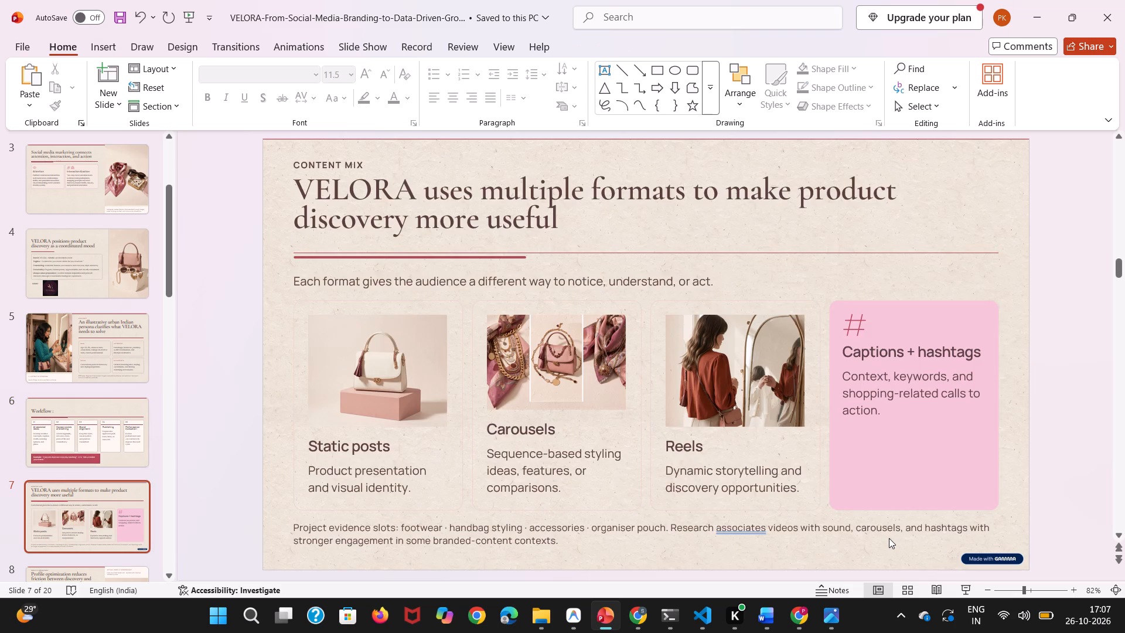
{"action": "left_click", "coordinate": [968, 551]}
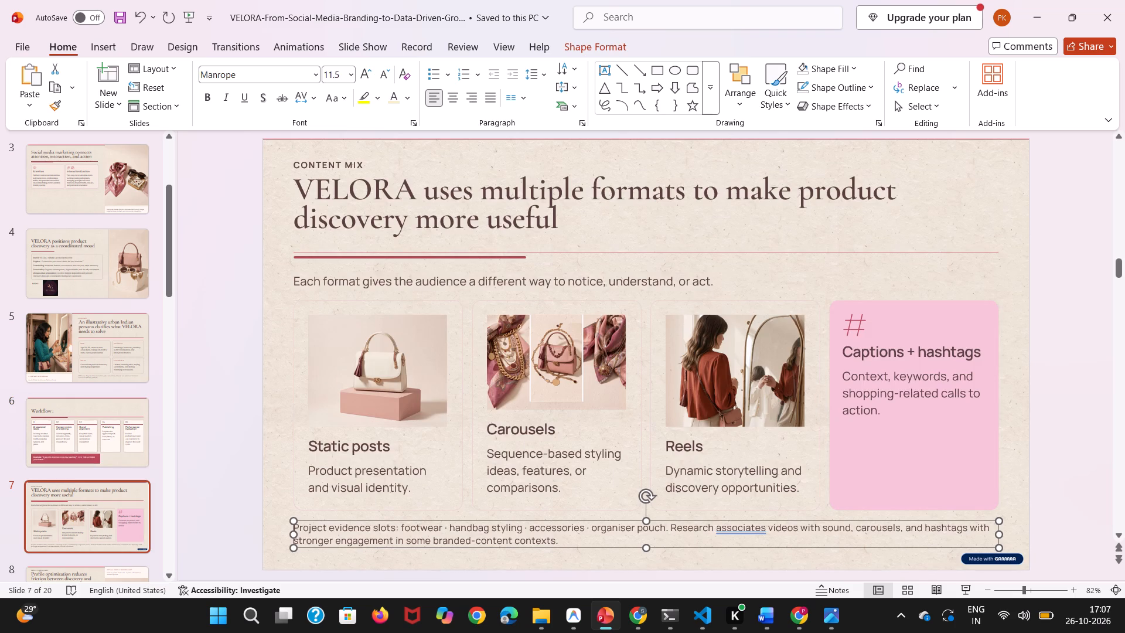
{"action": "left_click_drag", "start_coordinate": [943, 543], "coordinate": [988, 566]}
{"action": "left_click", "coordinate": [988, 566]}
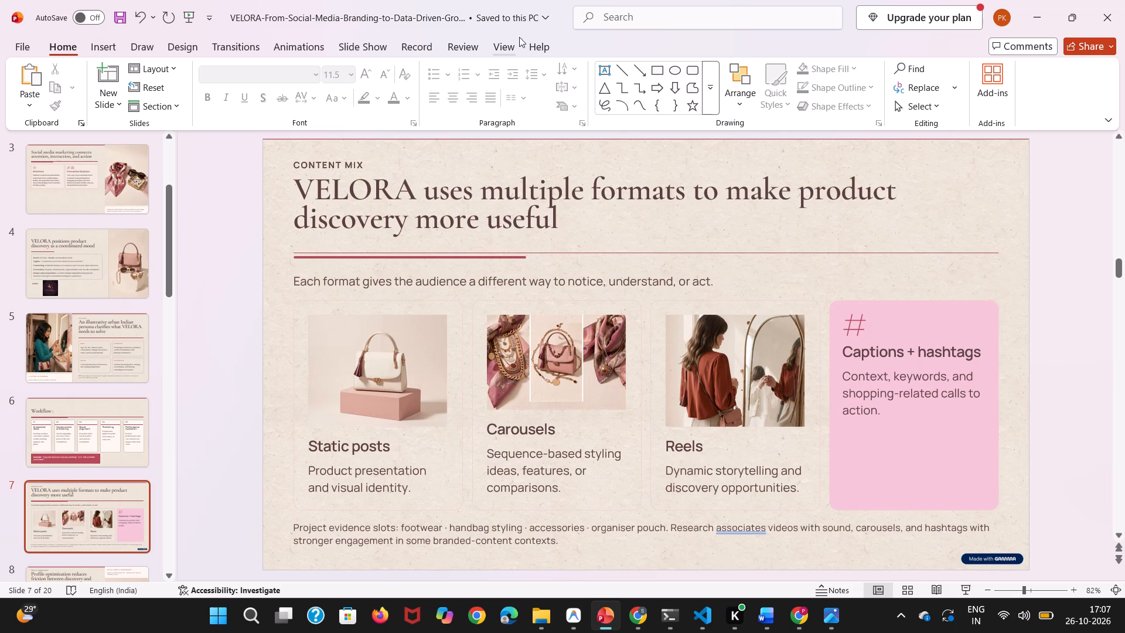
{"action": "left_click", "coordinate": [601, 68]}
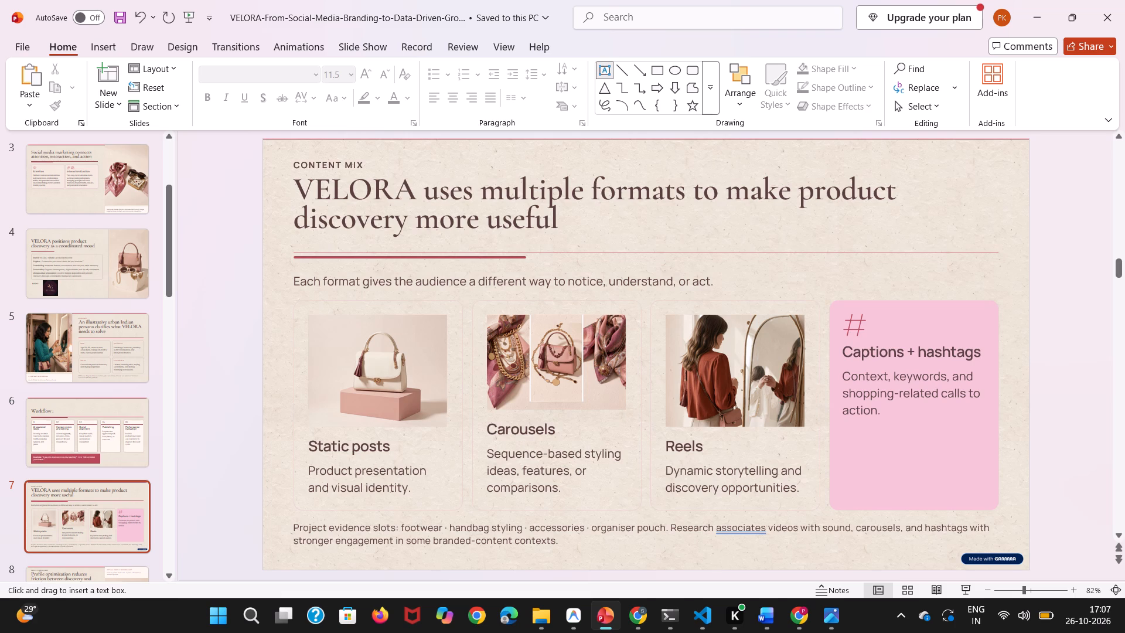
{"action": "left_click_drag", "start_coordinate": [939, 544], "coordinate": [1010, 570]}
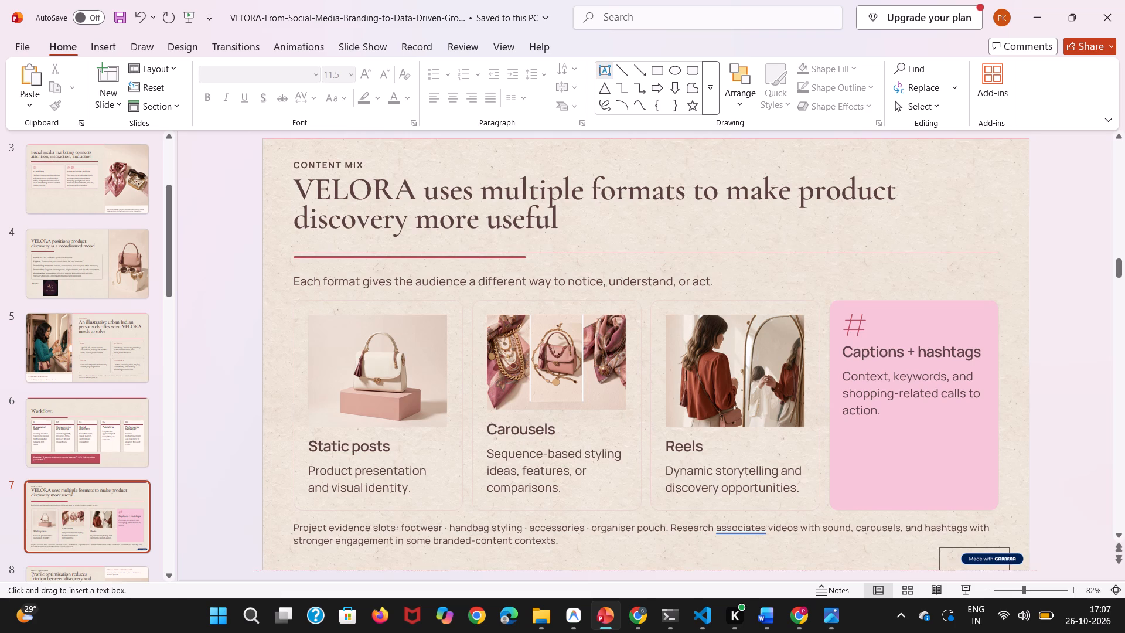
{"action": "left_click_drag", "start_coordinate": [1010, 570], "coordinate": [1024, 567]}
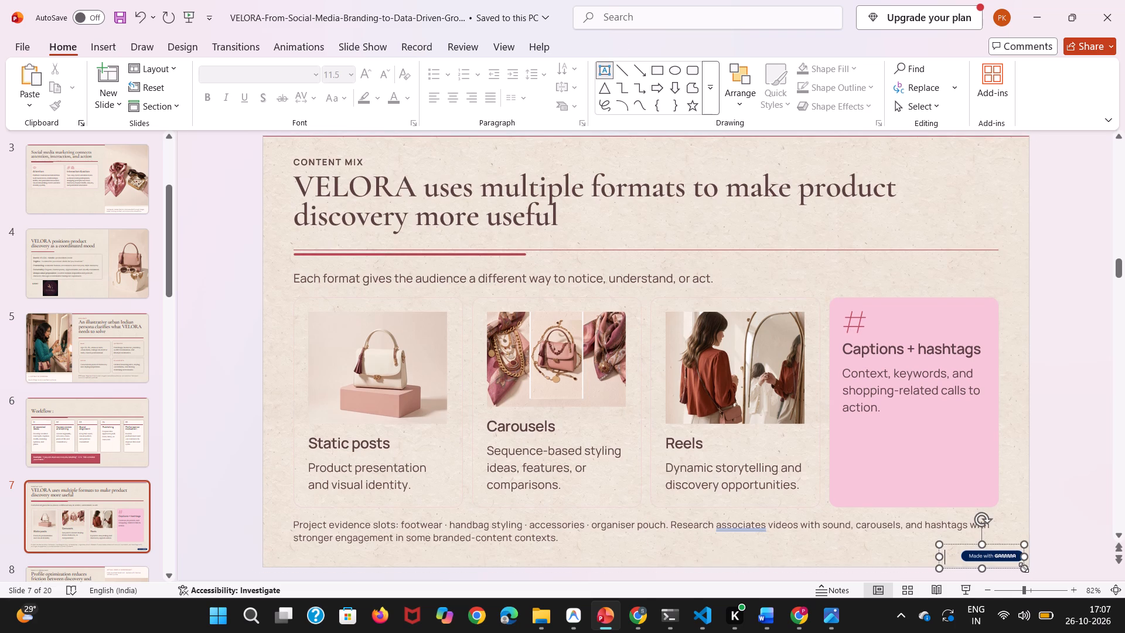
{"action": "key", "text": "ctrl+v"}
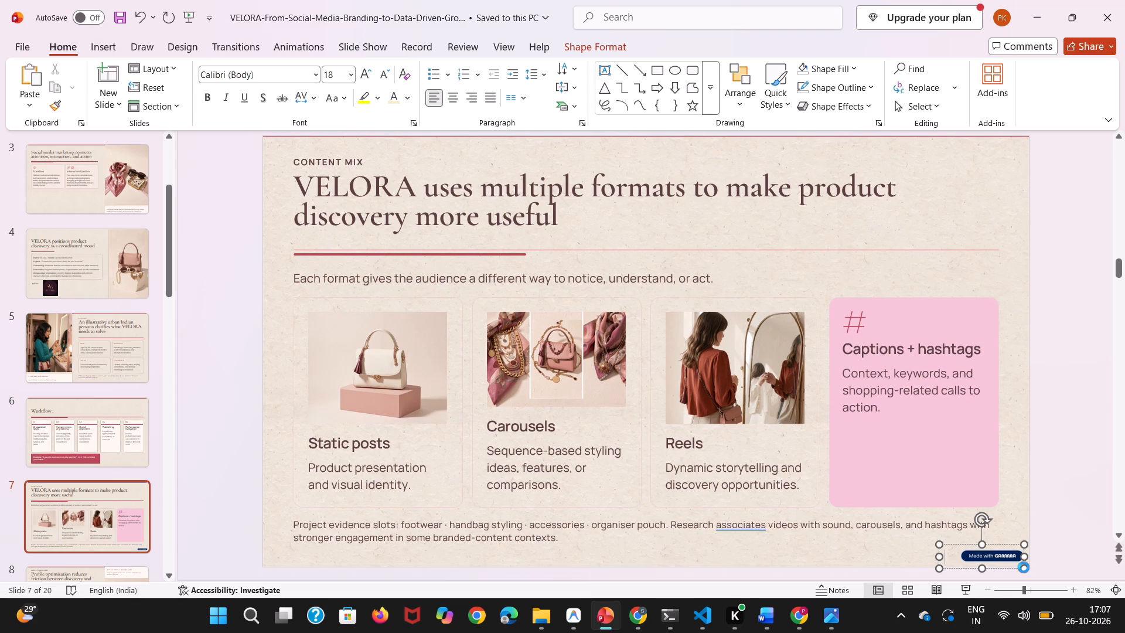
{"action": "left_click", "coordinate": [1016, 519]}
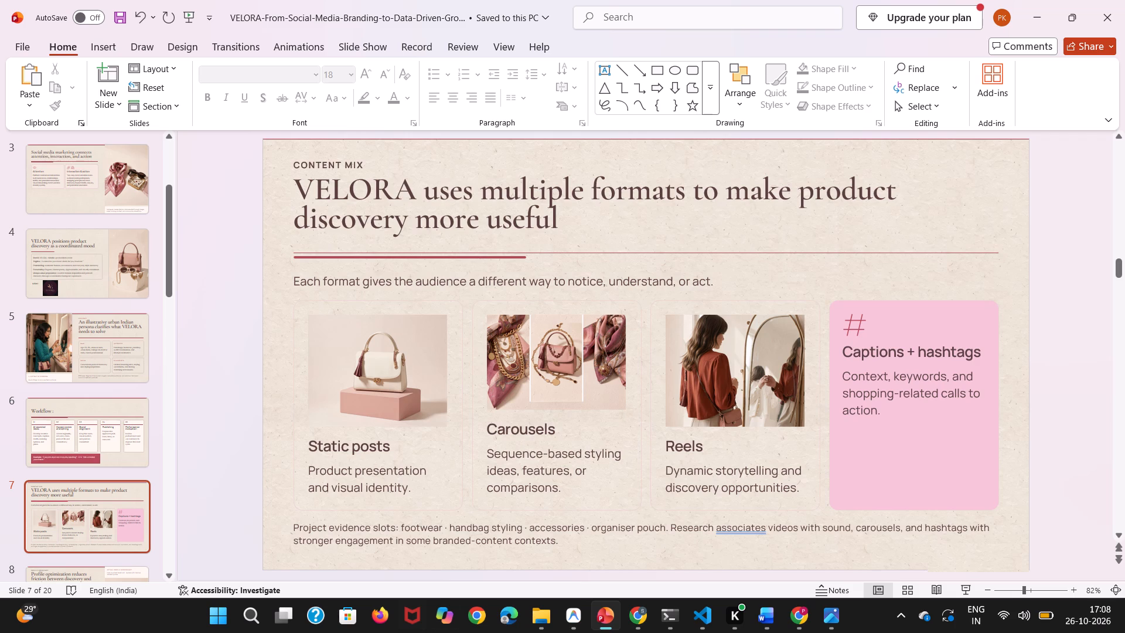
Delete the footnote text beginning "Project evidence slots" below the content-format cards on slide 7.
{"action": "left_click", "coordinate": [438, 542]}
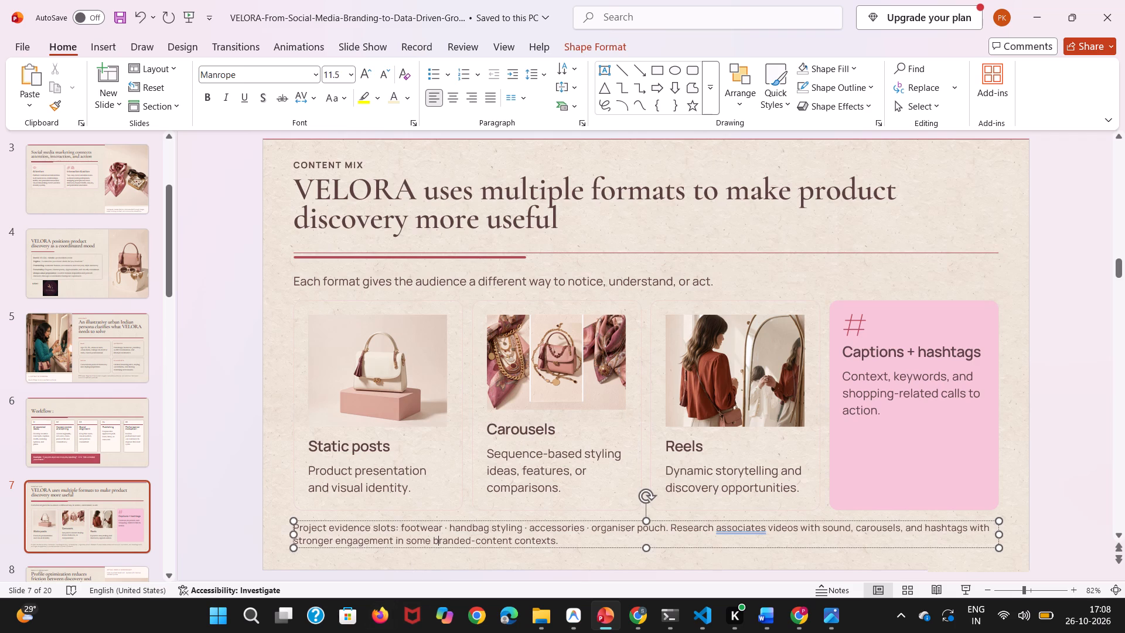
{"action": "left_click", "coordinate": [565, 546]}
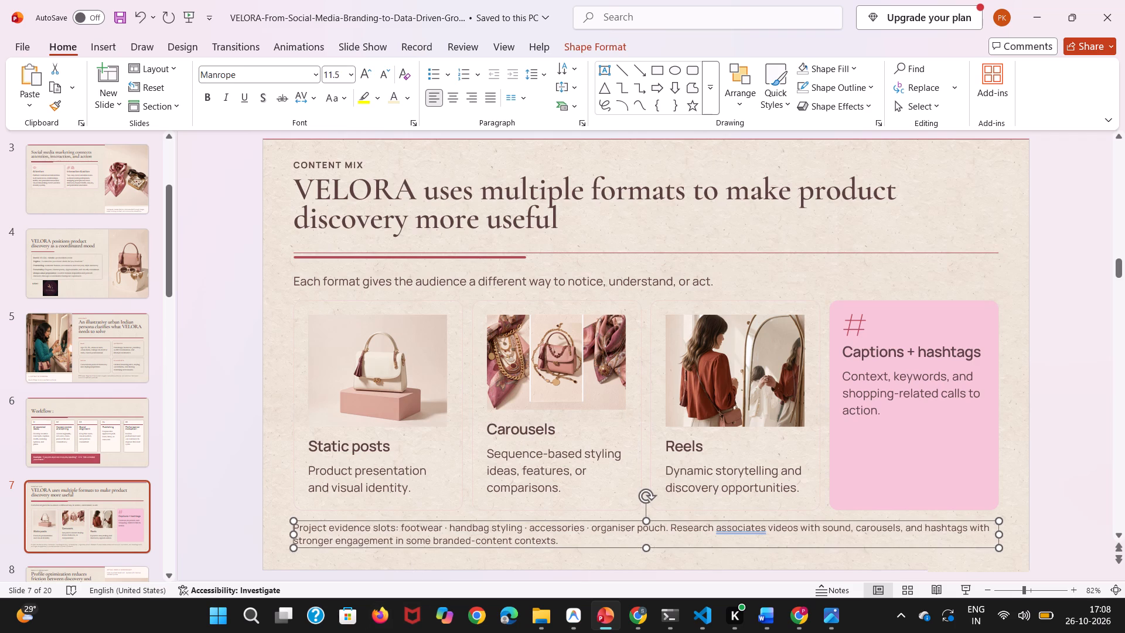
{"action": "left_click_drag", "start_coordinate": [565, 540], "coordinate": [300, 526]}
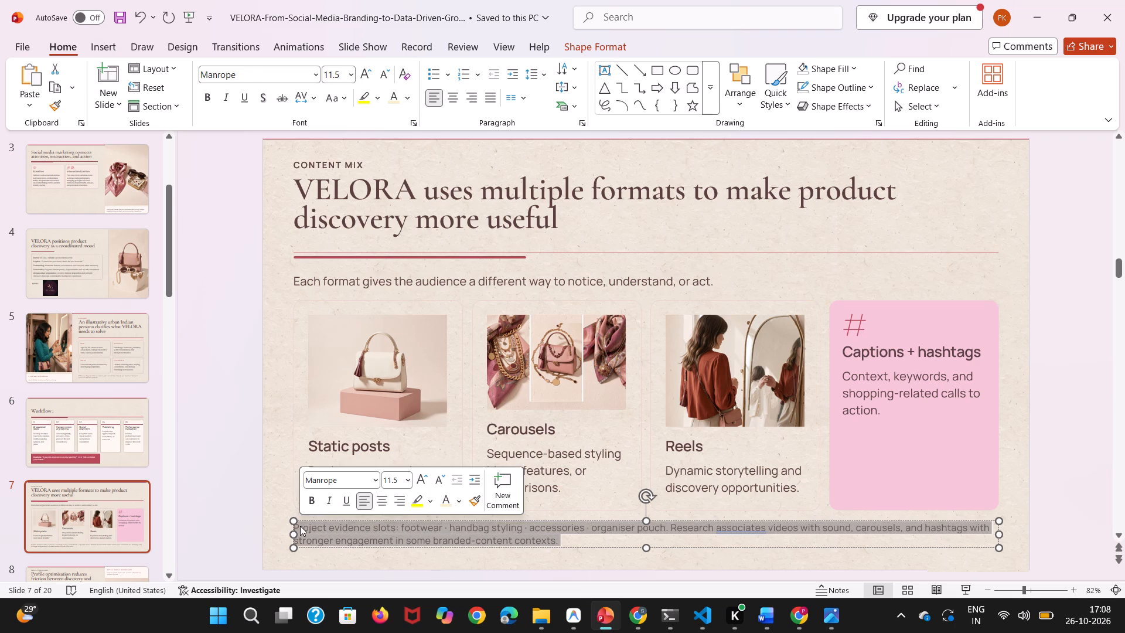
{"action": "key", "text": "Delete"}
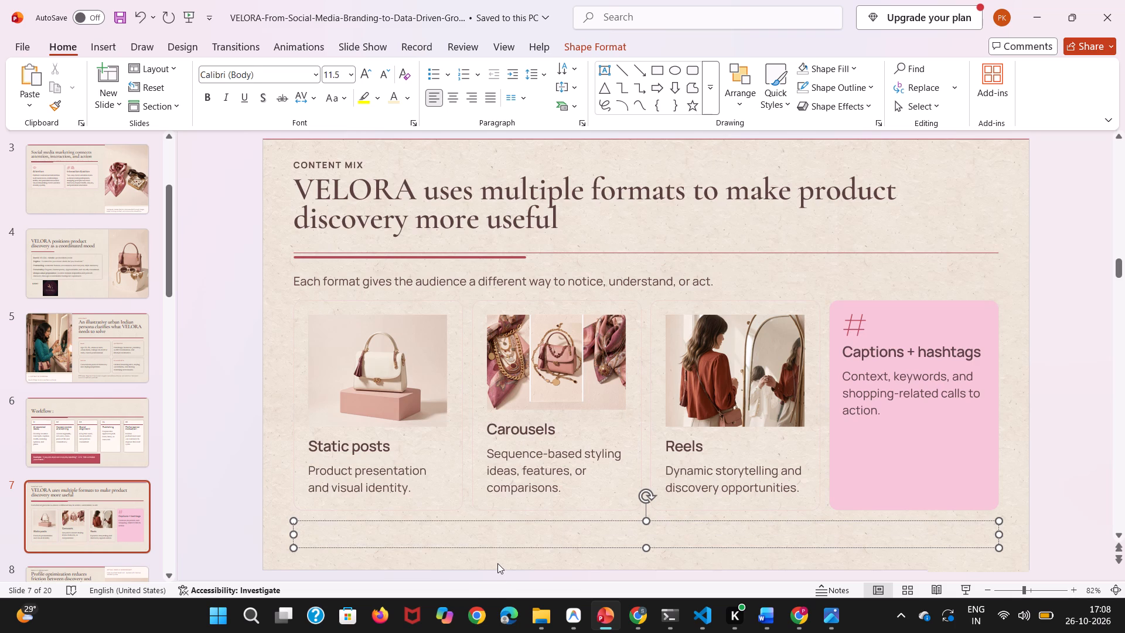
{"action": "left_click", "coordinate": [497, 563]}
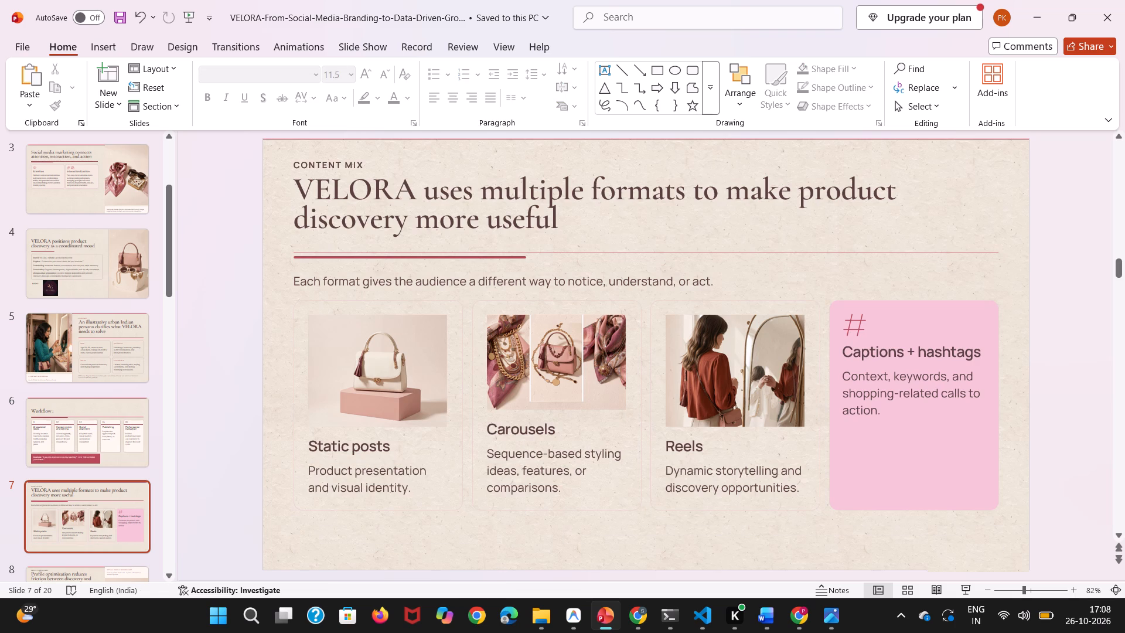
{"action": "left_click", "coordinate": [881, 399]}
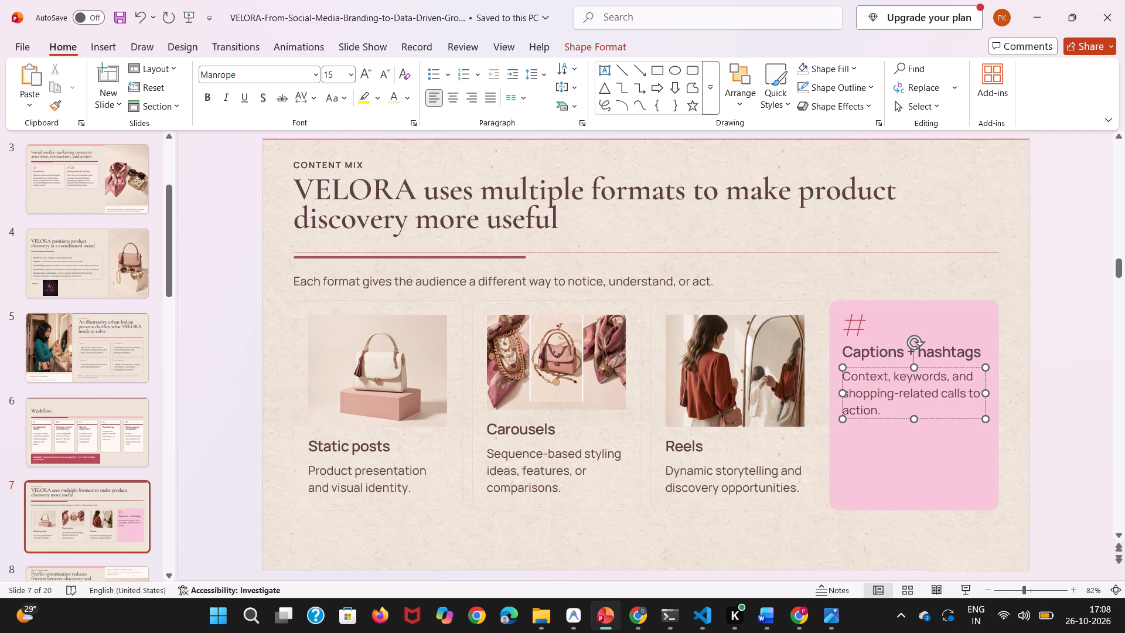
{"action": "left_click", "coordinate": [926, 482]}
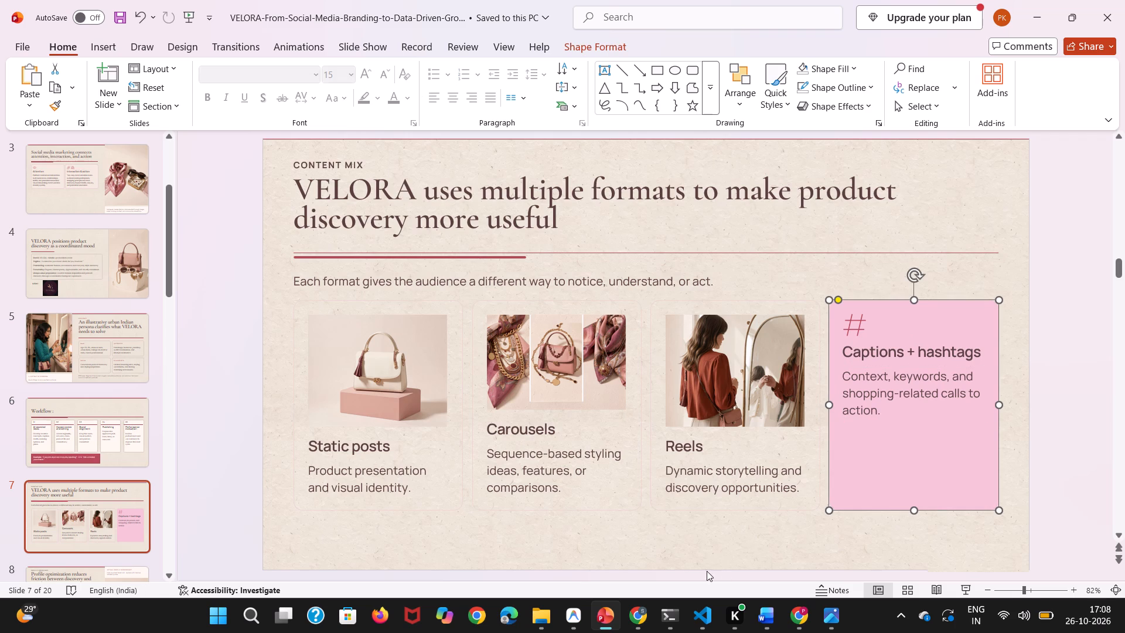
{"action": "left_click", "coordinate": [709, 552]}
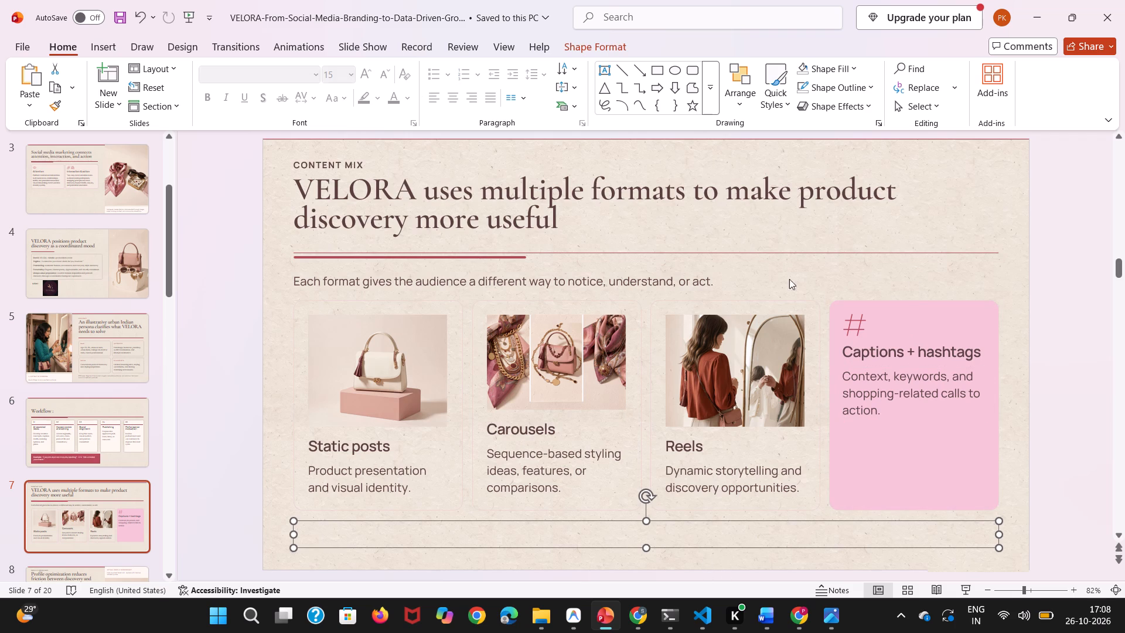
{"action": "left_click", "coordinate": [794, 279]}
Browse the device's picture gallery for a VELORA profile screenshot to use on slide 8, "Profile optimization".
{"action": "key", "text": "Down"}
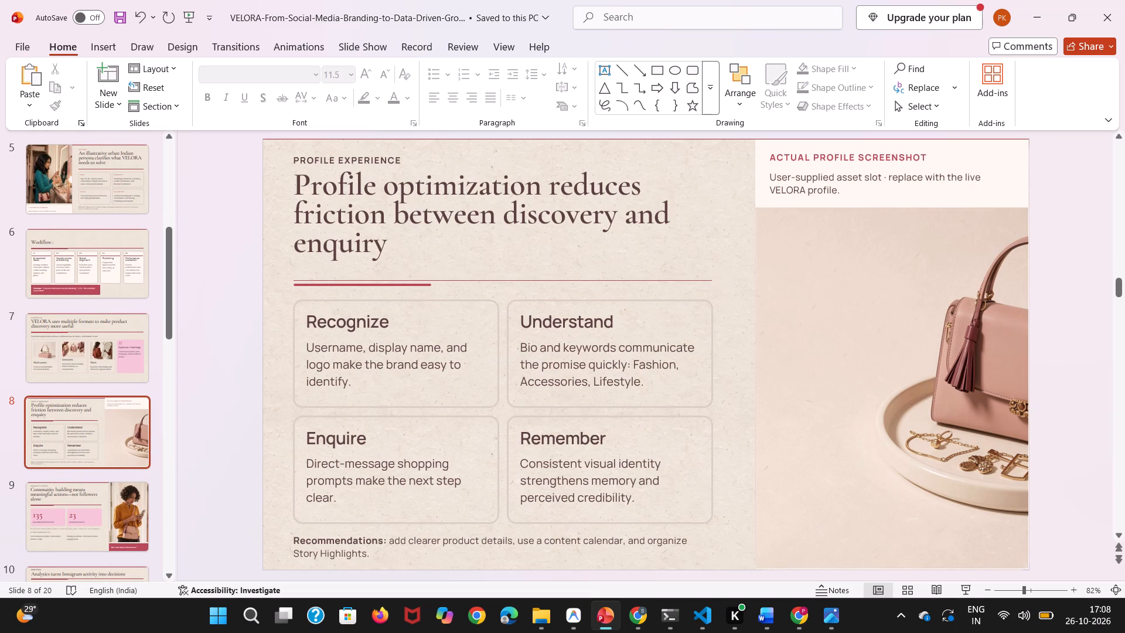
{"action": "left_click", "coordinate": [813, 180]}
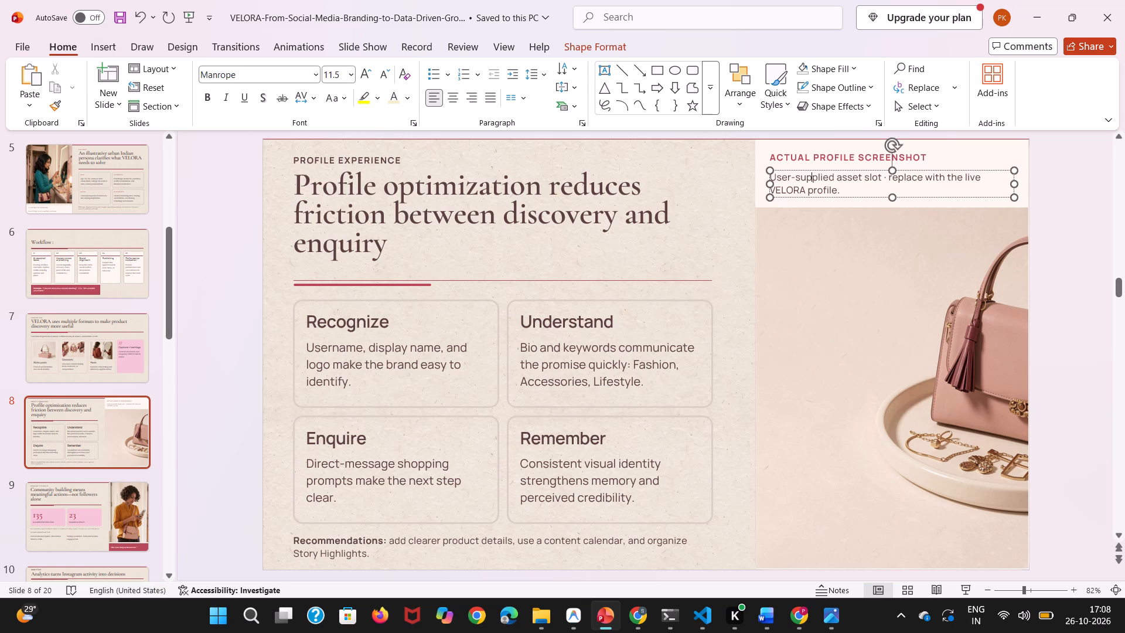
{"action": "left_click", "coordinate": [846, 151]}
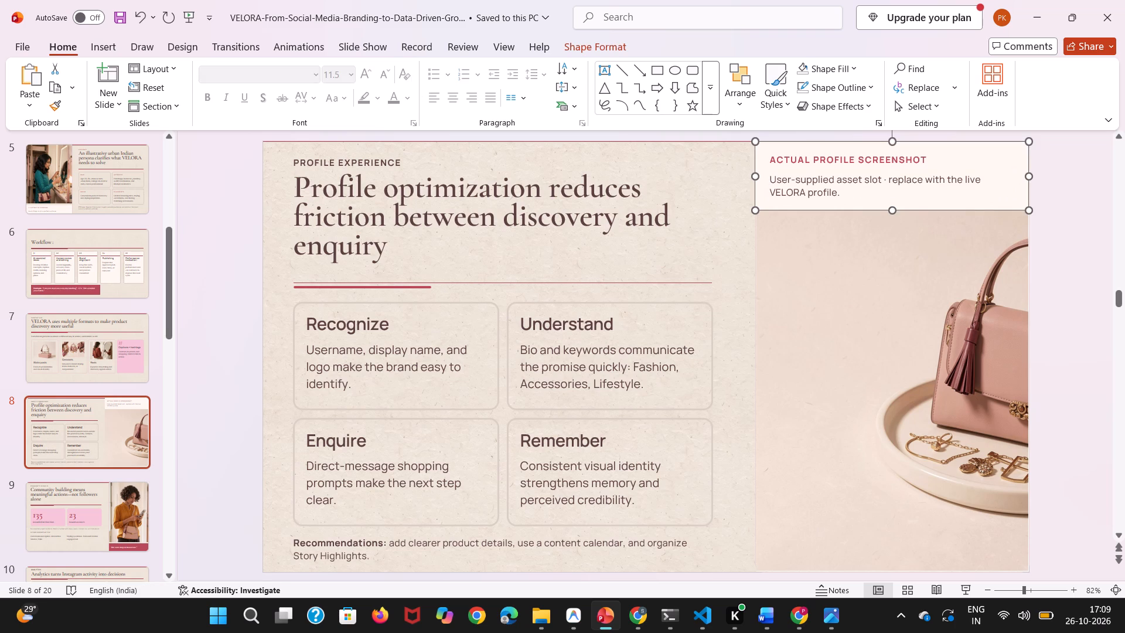
{"action": "left_click", "coordinate": [857, 332]}
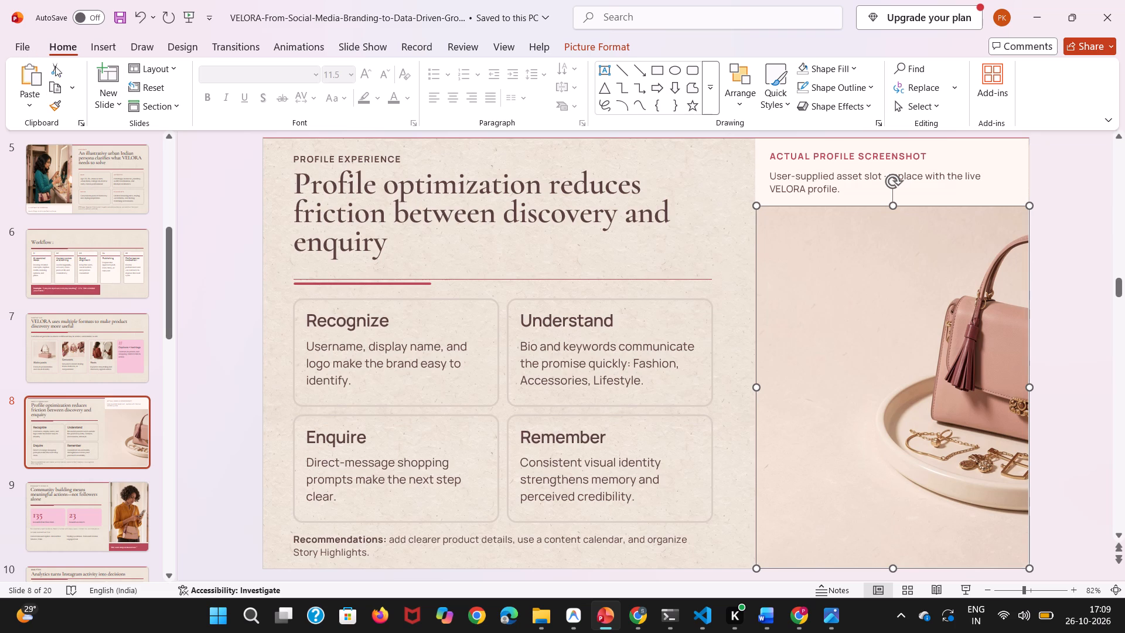
{"action": "left_click", "coordinate": [94, 50]}
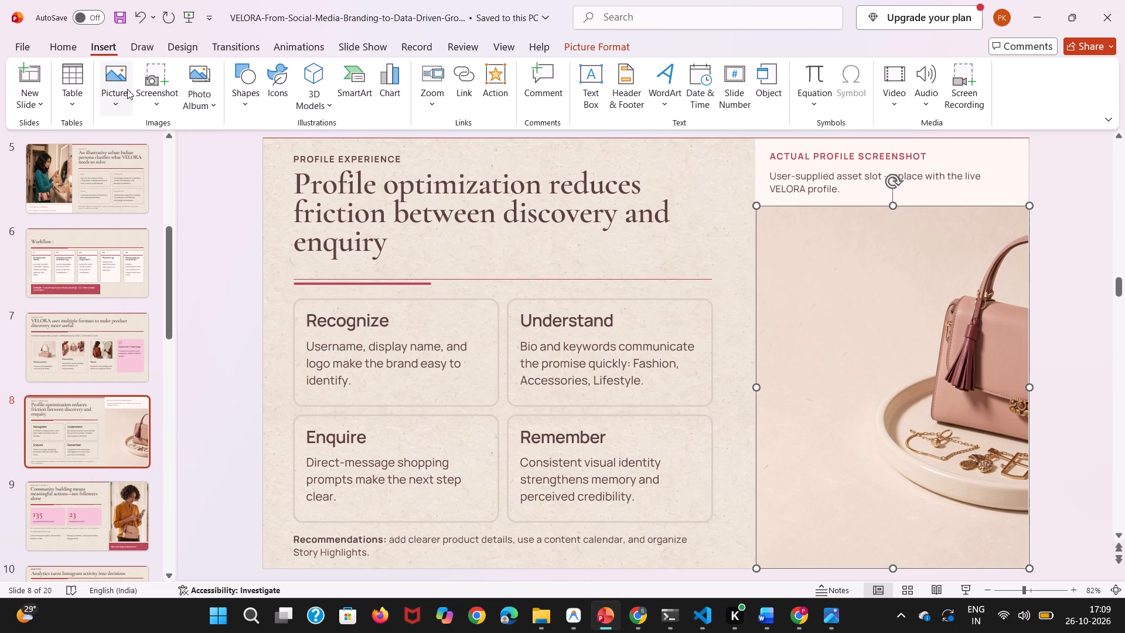
{"action": "left_click", "coordinate": [115, 111]}
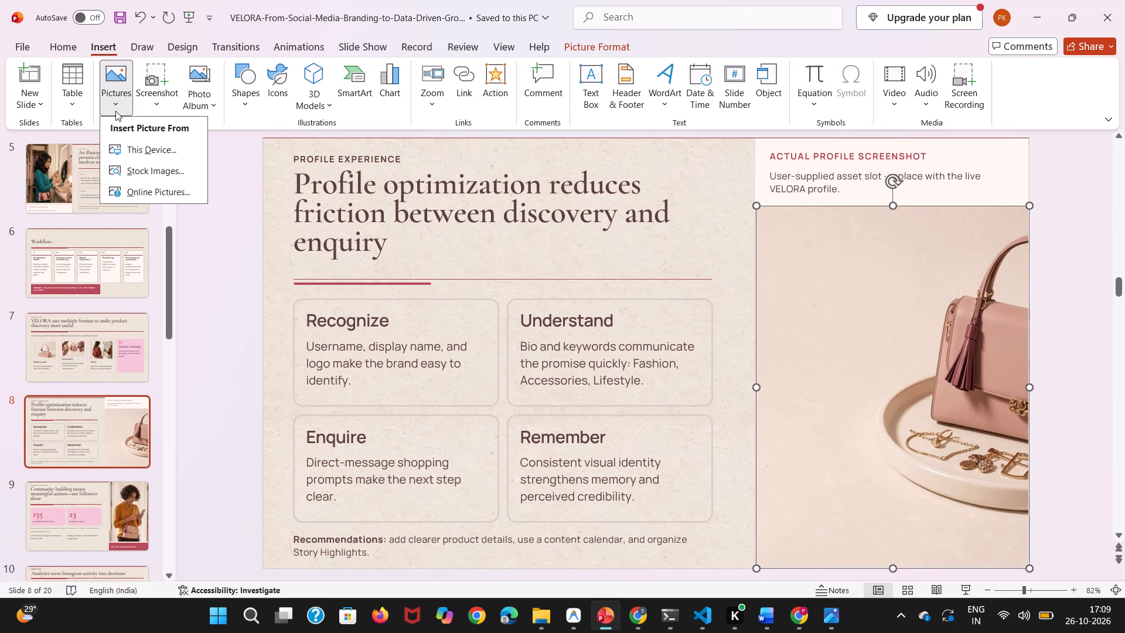
{"action": "left_click", "coordinate": [135, 150]}
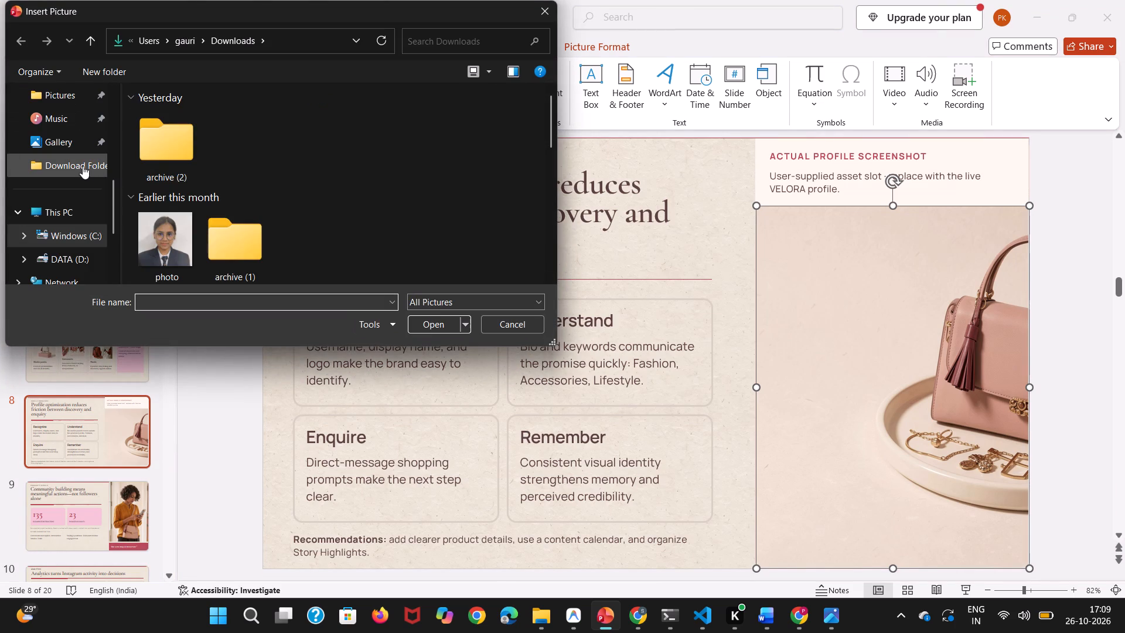
{"action": "scroll", "coordinate": [63, 103], "scroll_direction": "up", "scroll_amount": 5}
{"action": "double_click", "coordinate": [58, 125]}
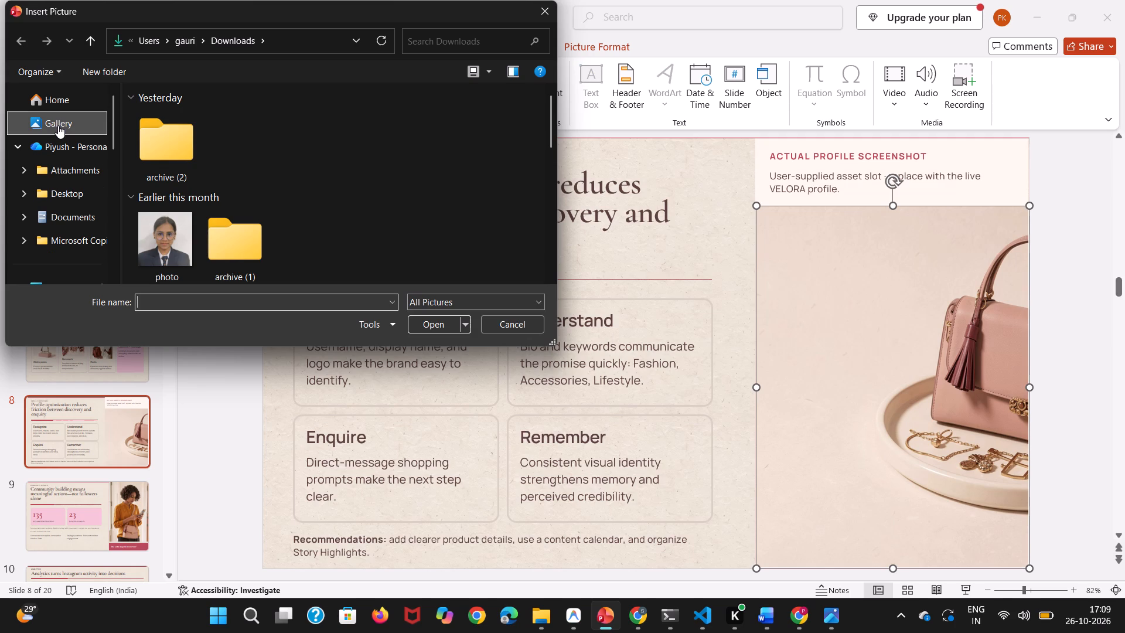
{"action": "scroll", "coordinate": [375, 203], "scroll_direction": "down", "scroll_amount": 1}
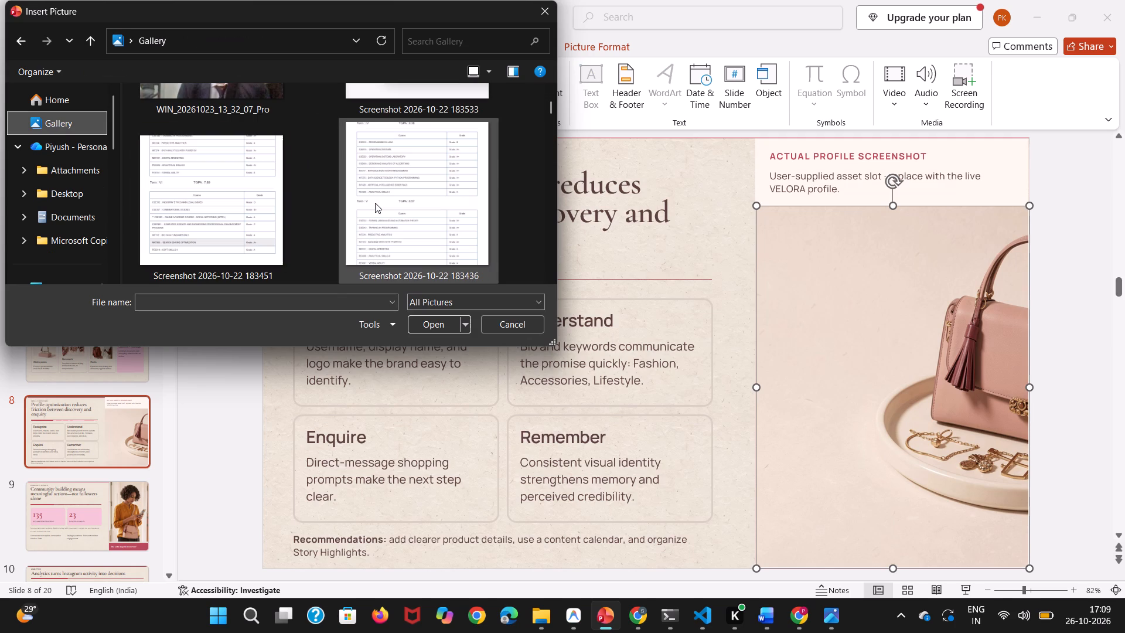
{"action": "scroll", "coordinate": [375, 203], "scroll_direction": "down", "scroll_amount": 1}
{"action": "scroll", "coordinate": [375, 203], "scroll_direction": "up", "scroll_amount": 4}
{"action": "scroll", "coordinate": [375, 203], "scroll_direction": "down", "scroll_amount": 4}
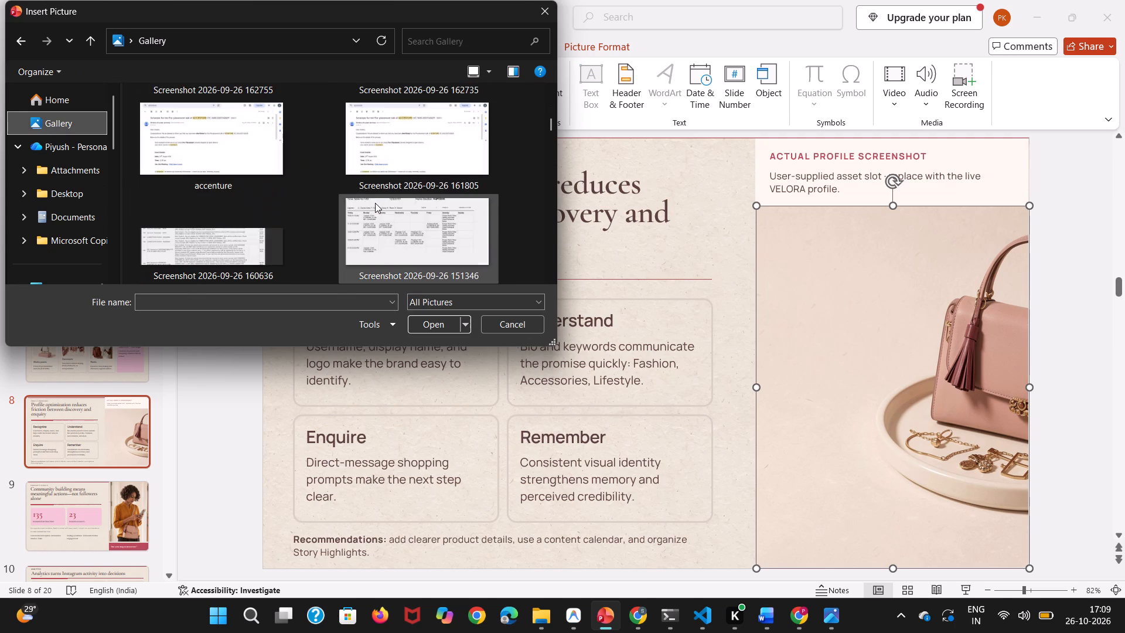
{"action": "scroll", "coordinate": [375, 203], "scroll_direction": "down", "scroll_amount": 3}
{"action": "scroll", "coordinate": [375, 203], "scroll_direction": "up", "scroll_amount": 1}
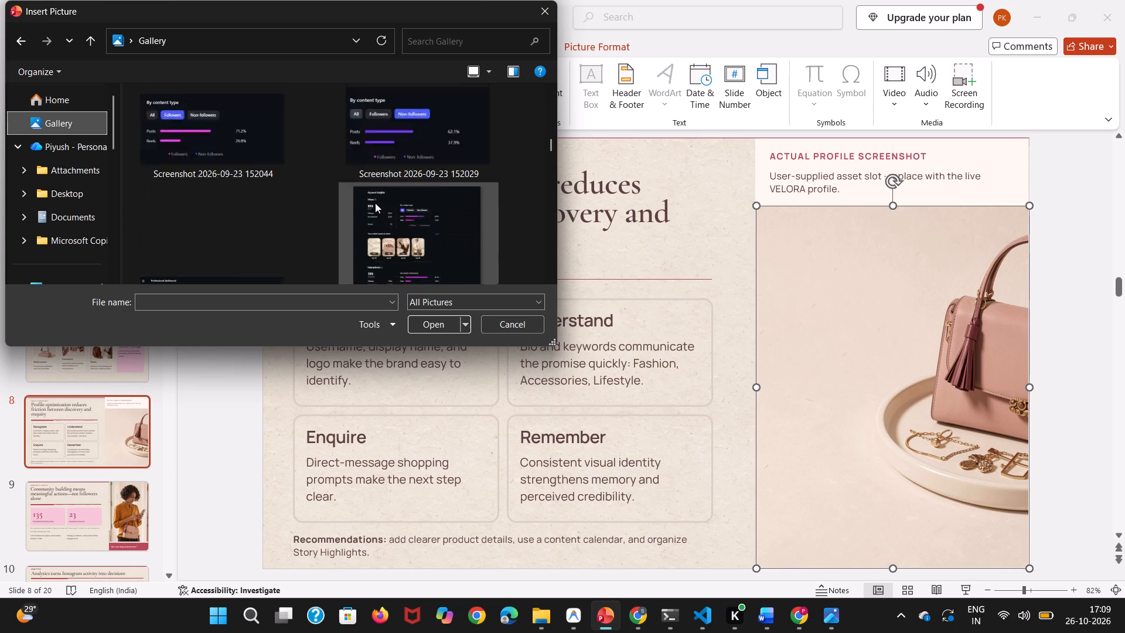
{"action": "scroll", "coordinate": [375, 203], "scroll_direction": "up", "scroll_amount": 2}
{"action": "scroll", "coordinate": [375, 203], "scroll_direction": "down", "scroll_amount": 1}
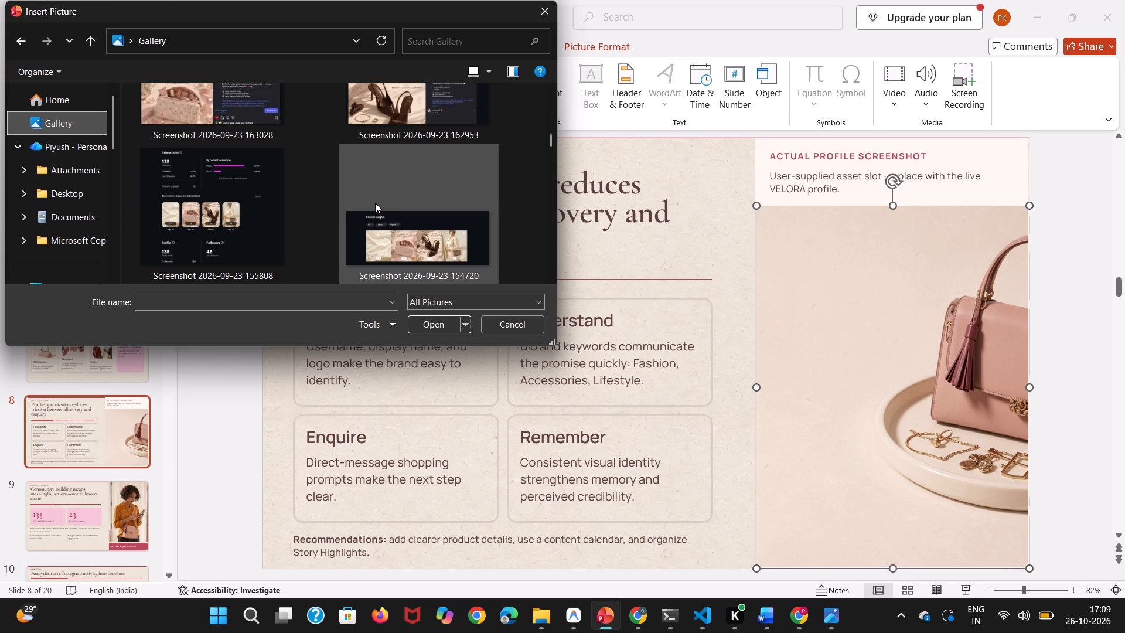
{"action": "scroll", "coordinate": [375, 203], "scroll_direction": "down", "scroll_amount": 2}
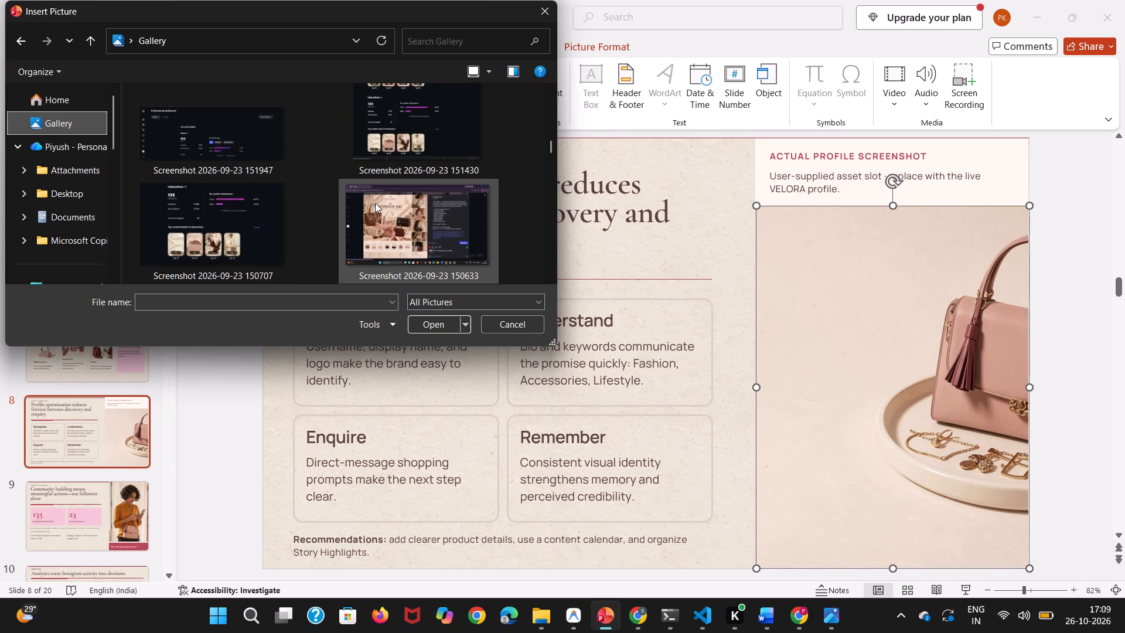
{"action": "scroll", "coordinate": [375, 203], "scroll_direction": "down", "scroll_amount": 1}
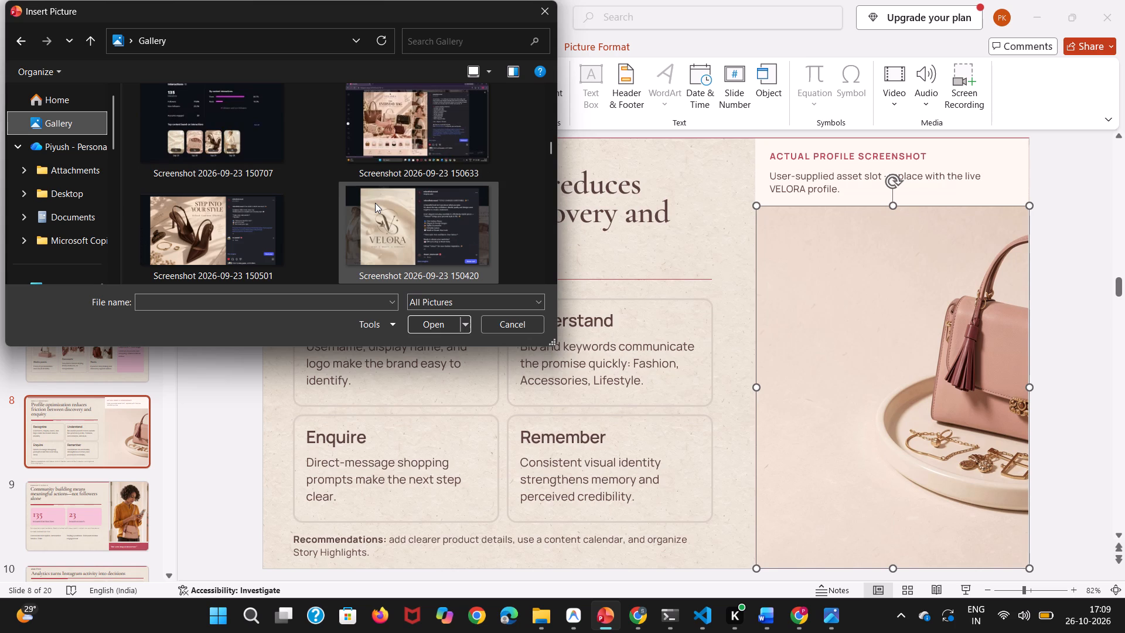
{"action": "left_click", "coordinate": [729, 191]}
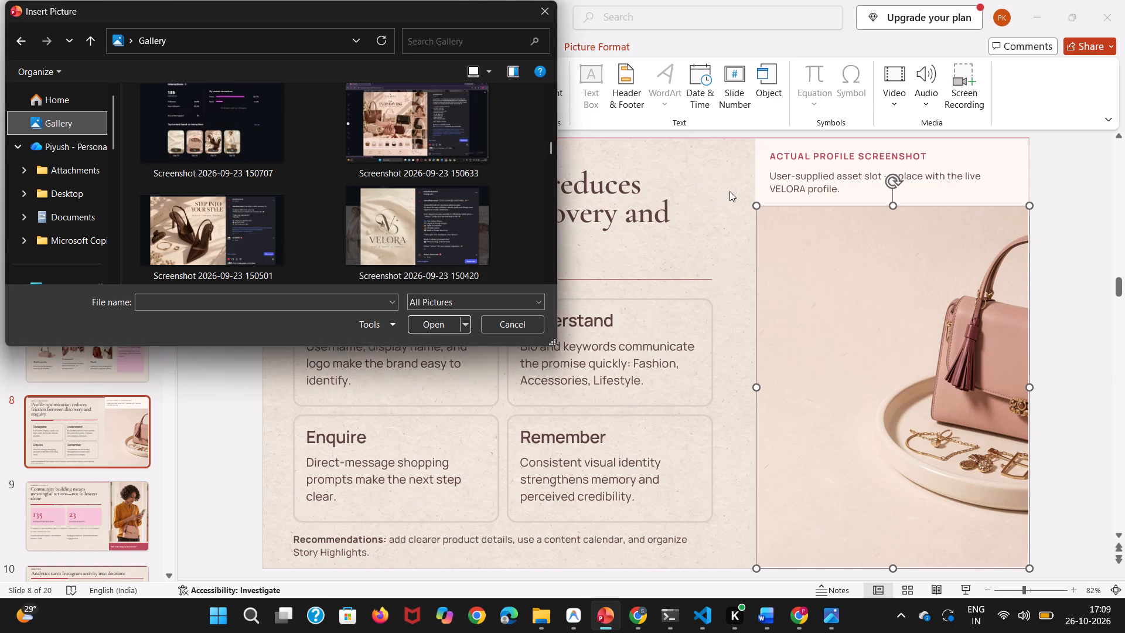
{"action": "left_click", "coordinate": [543, 8]}
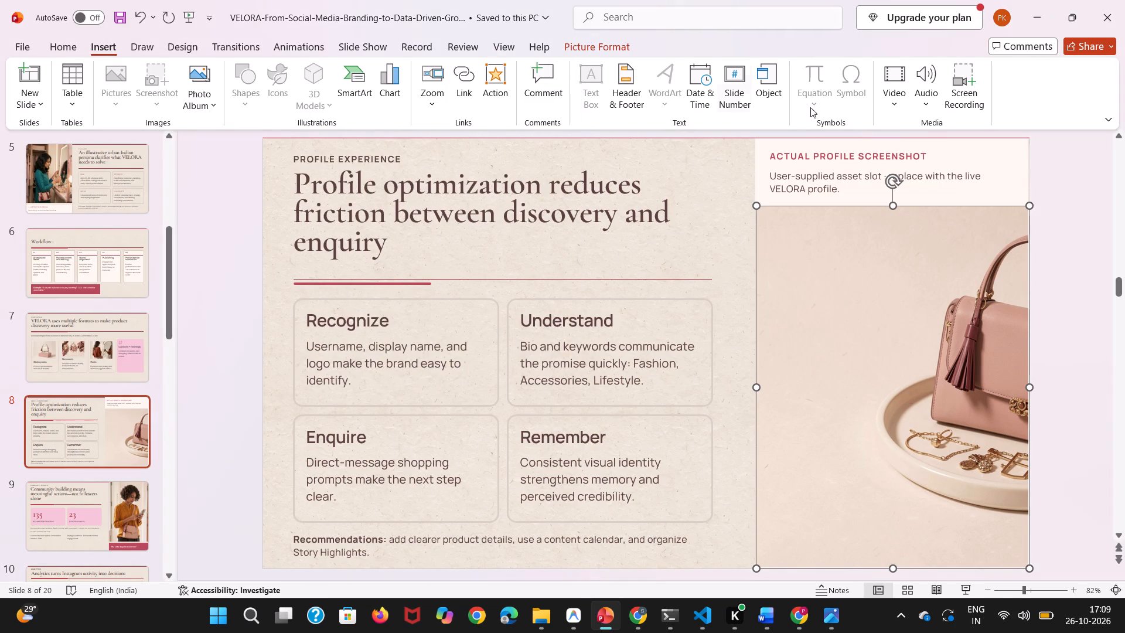
Delete the white panel behind the "Actual profile screenshot" caption above the handbag picture on slide 8.
{"action": "left_click", "coordinate": [802, 150]}
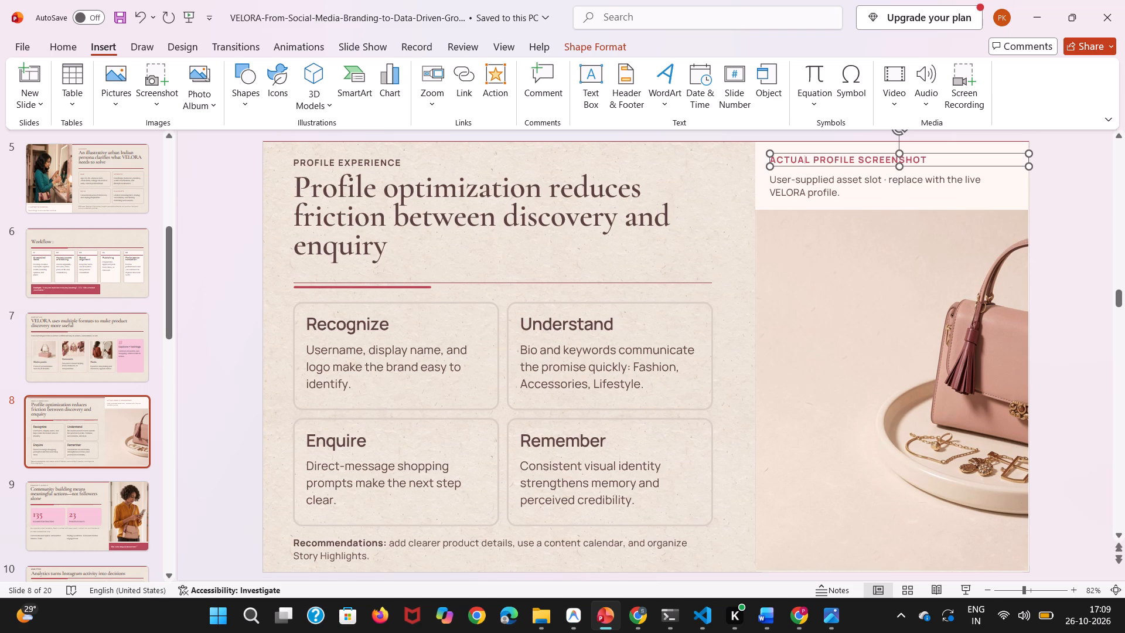
{"action": "left_click", "coordinate": [872, 188]}
{"action": "left_click", "coordinate": [939, 202]}
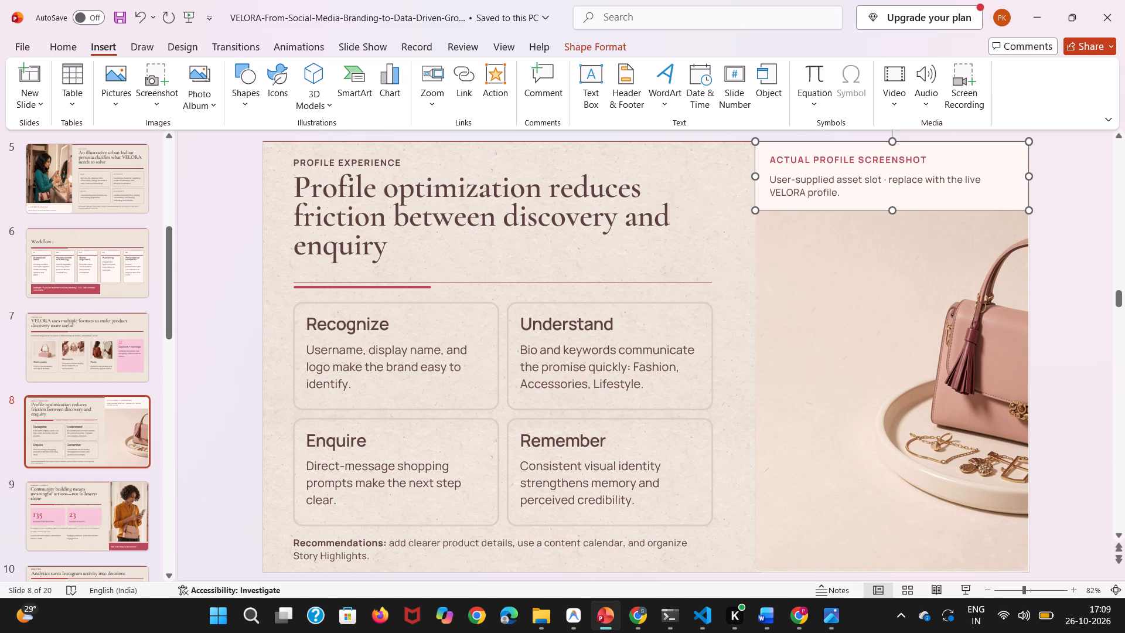
{"action": "key", "text": "Delete"}
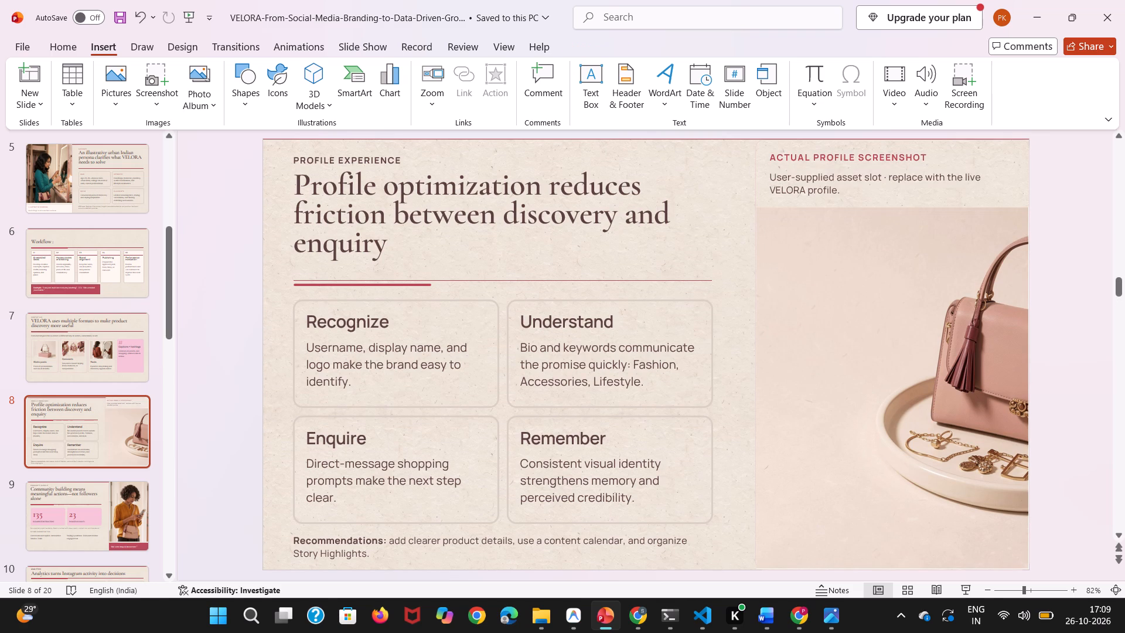
Delete the "Actual profile screenshot" heading text and the "User-supplied asset slot" note above the handbag picture.
{"action": "left_click_drag", "start_coordinate": [769, 158], "coordinate": [810, 186]}
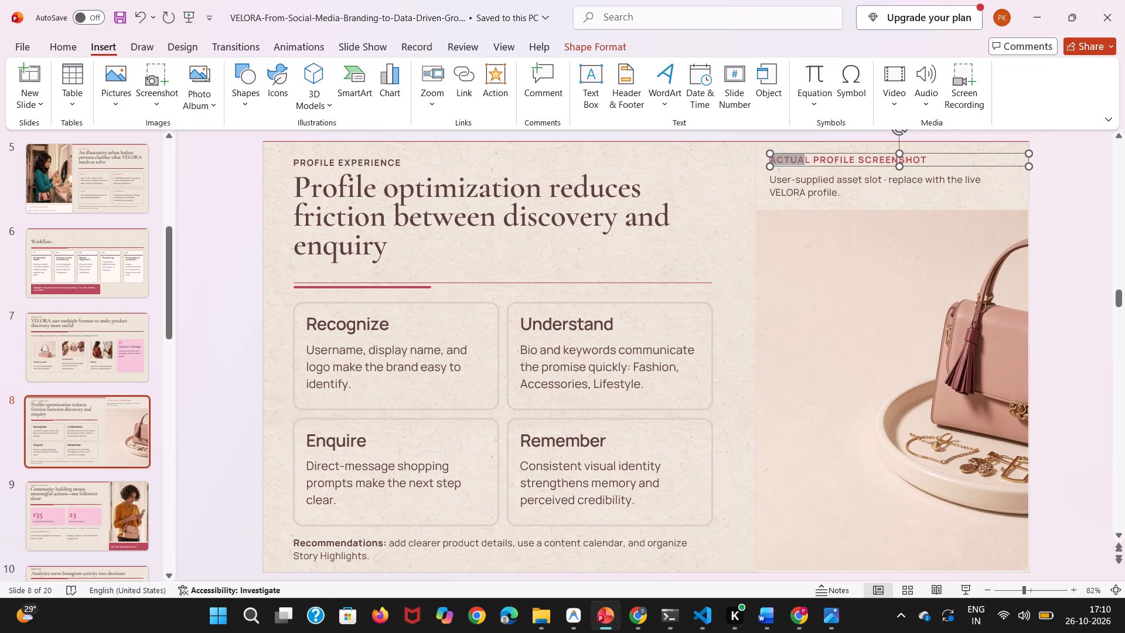
{"action": "left_click_drag", "start_coordinate": [810, 186], "coordinate": [966, 171]}
{"action": "key", "text": "Delete"}
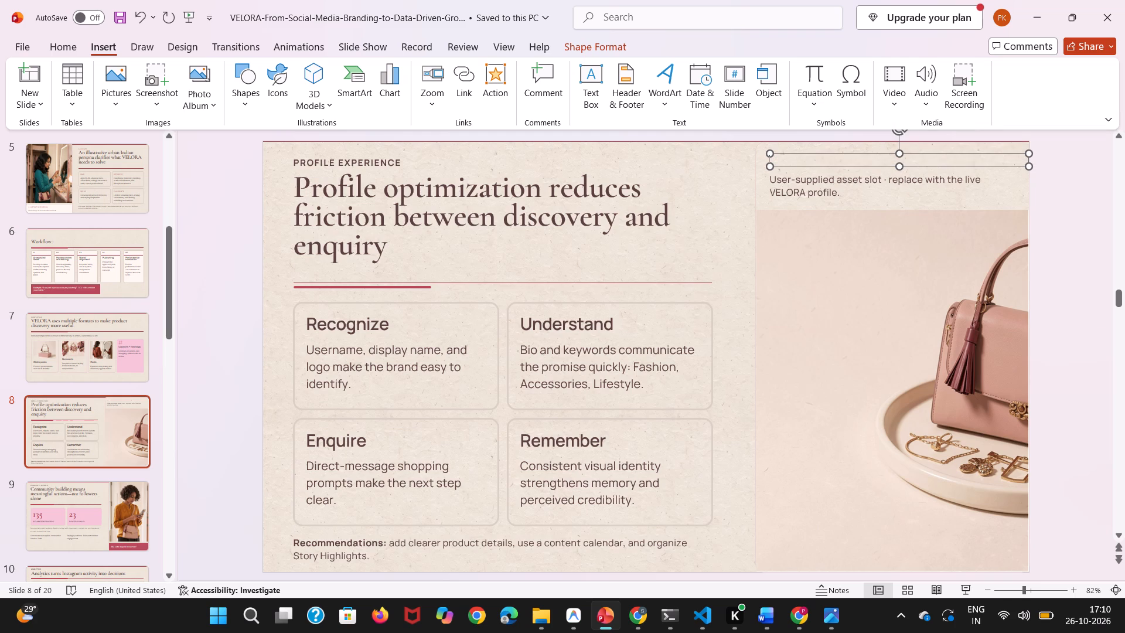
{"action": "left_click", "coordinate": [846, 198]}
{"action": "left_click_drag", "start_coordinate": [842, 190], "coordinate": [769, 176]}
{"action": "key", "text": "Delete"}
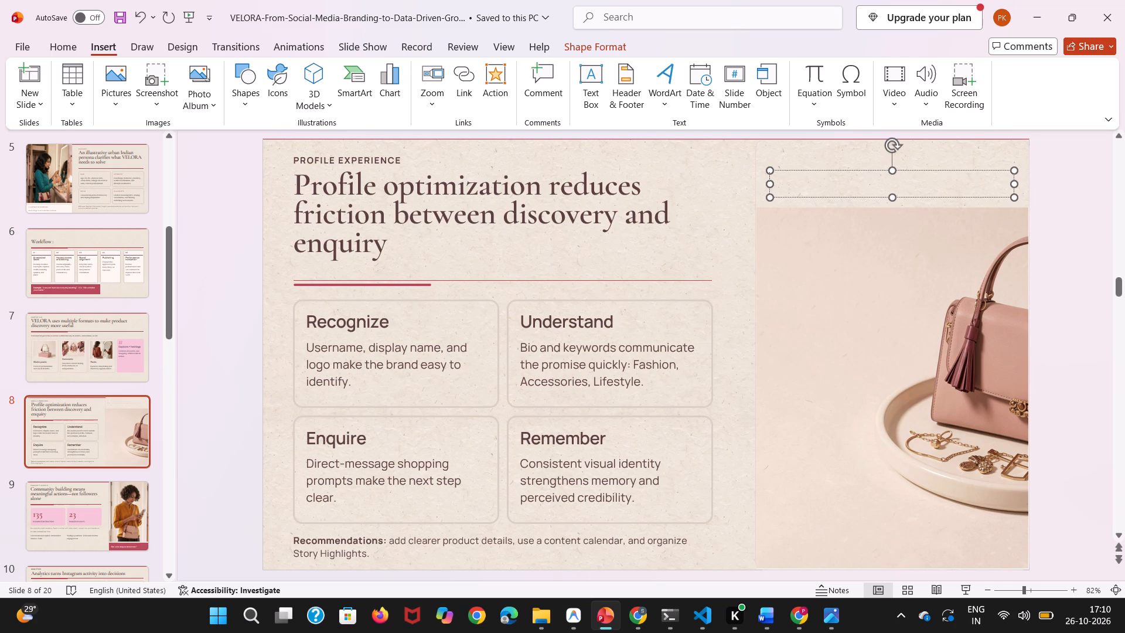
{"action": "left_click", "coordinate": [775, 142]}
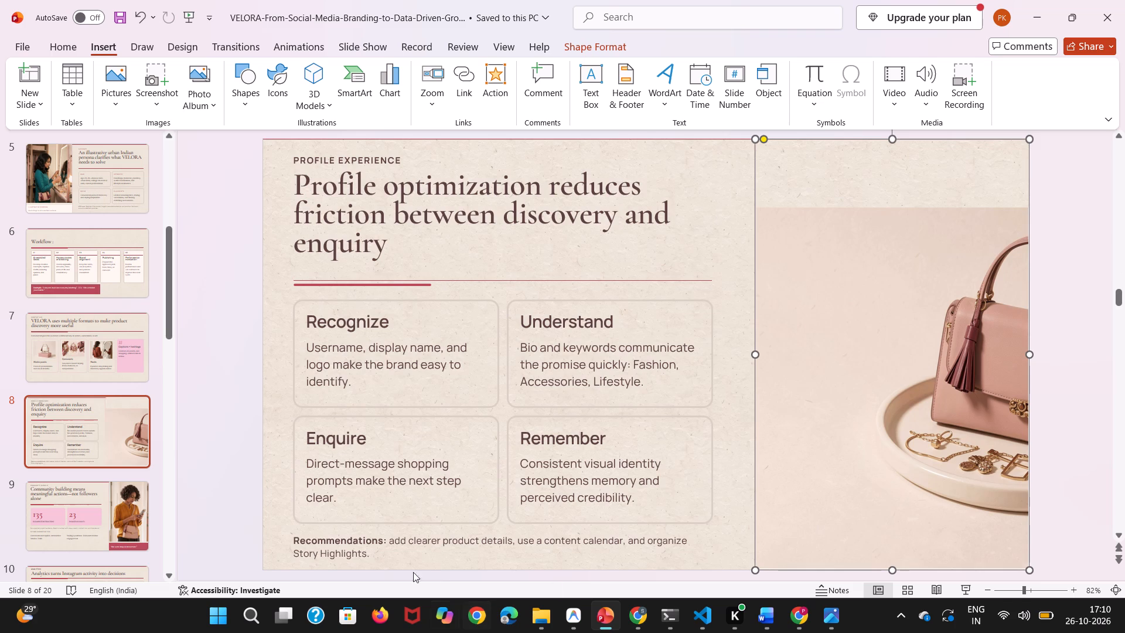
Delete the "Recommendations" footnote text below the Enquire and Remember cards on slide 8.
{"action": "left_click", "coordinate": [363, 554]}
{"action": "left_click_drag", "start_coordinate": [373, 554], "coordinate": [304, 532]}
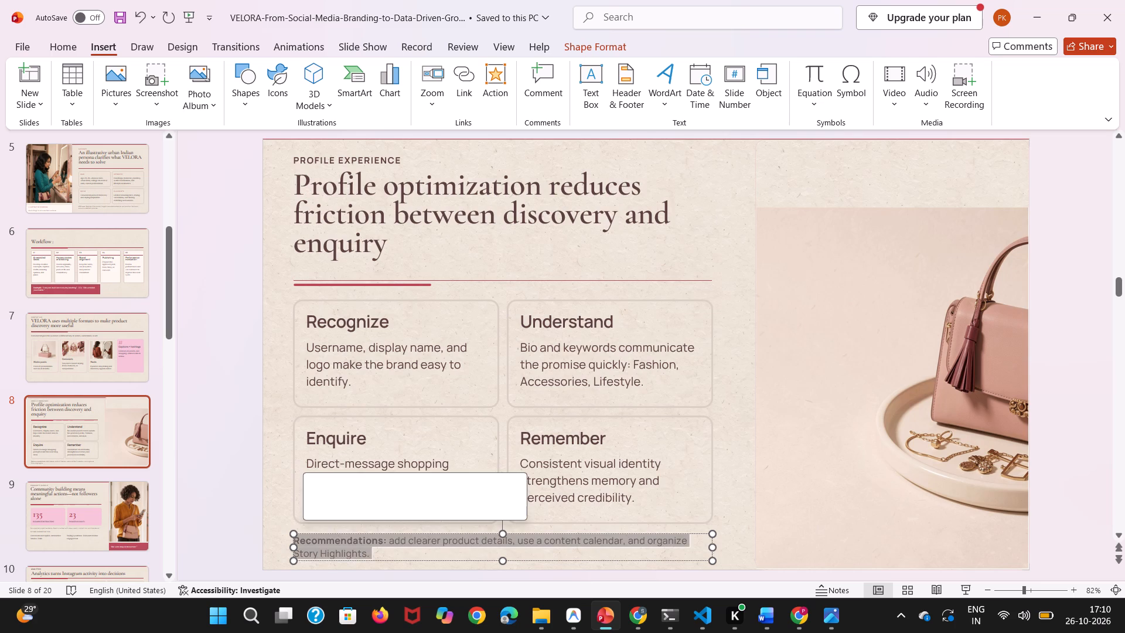
{"action": "key", "text": "Delete"}
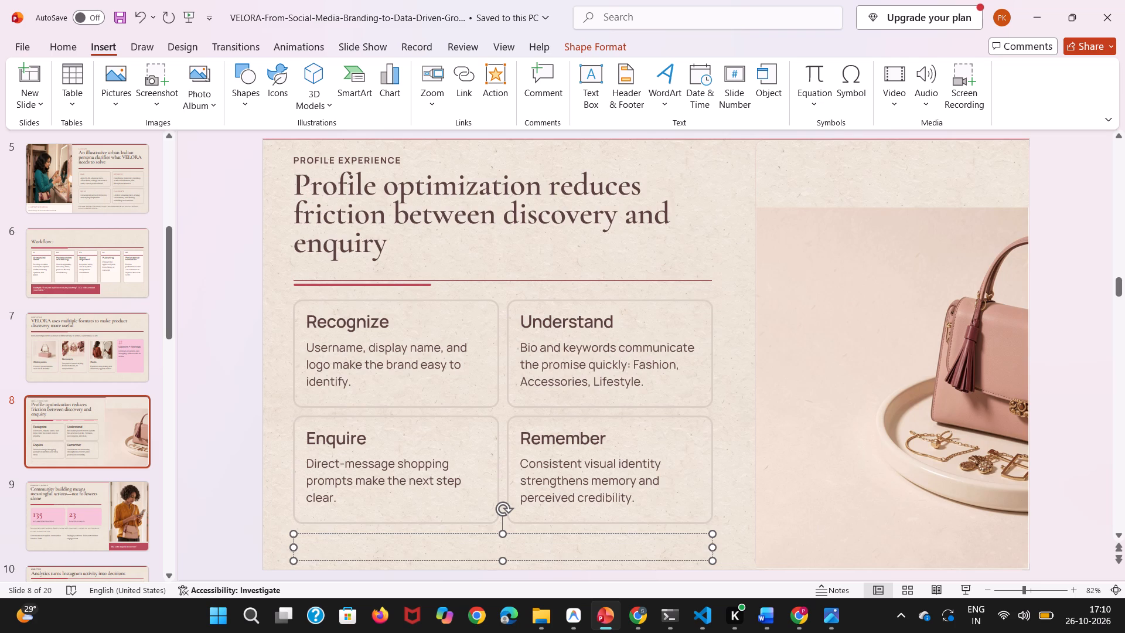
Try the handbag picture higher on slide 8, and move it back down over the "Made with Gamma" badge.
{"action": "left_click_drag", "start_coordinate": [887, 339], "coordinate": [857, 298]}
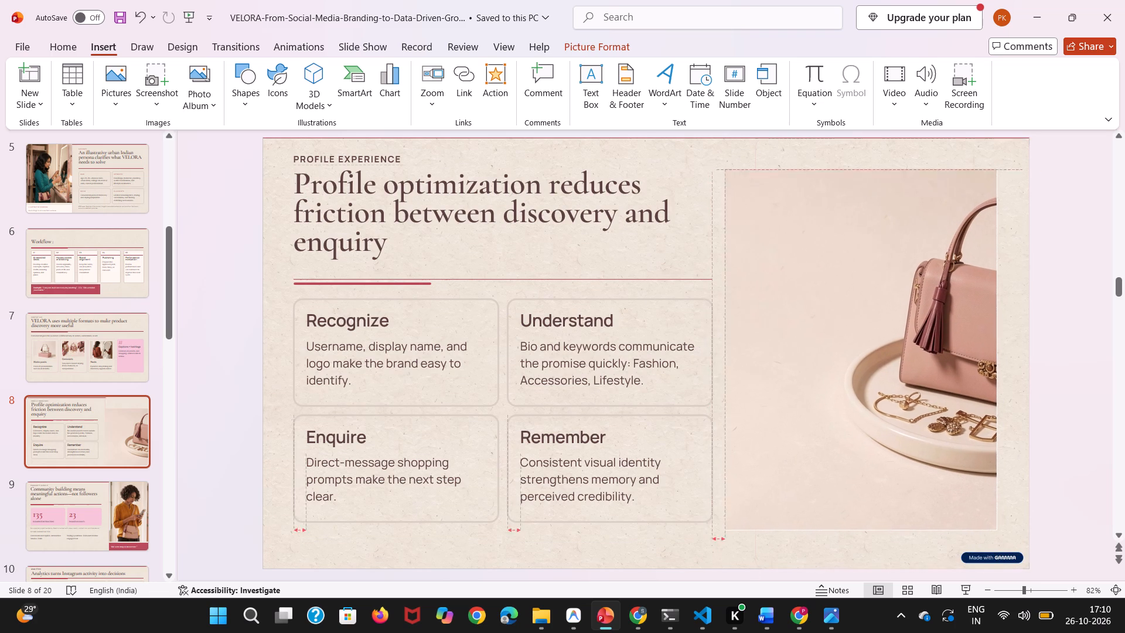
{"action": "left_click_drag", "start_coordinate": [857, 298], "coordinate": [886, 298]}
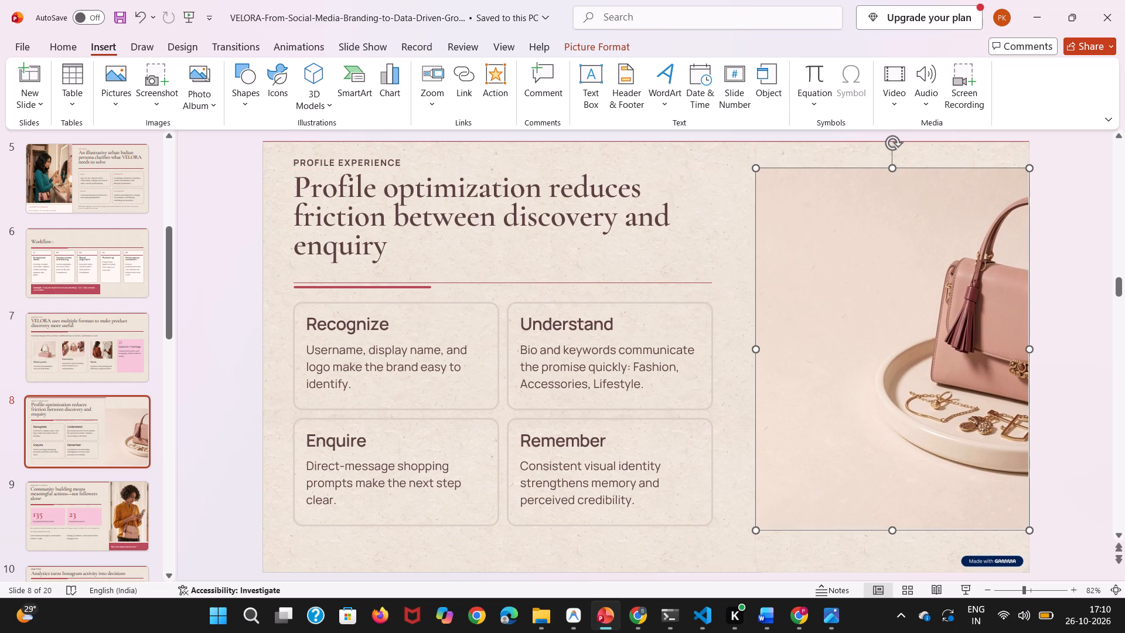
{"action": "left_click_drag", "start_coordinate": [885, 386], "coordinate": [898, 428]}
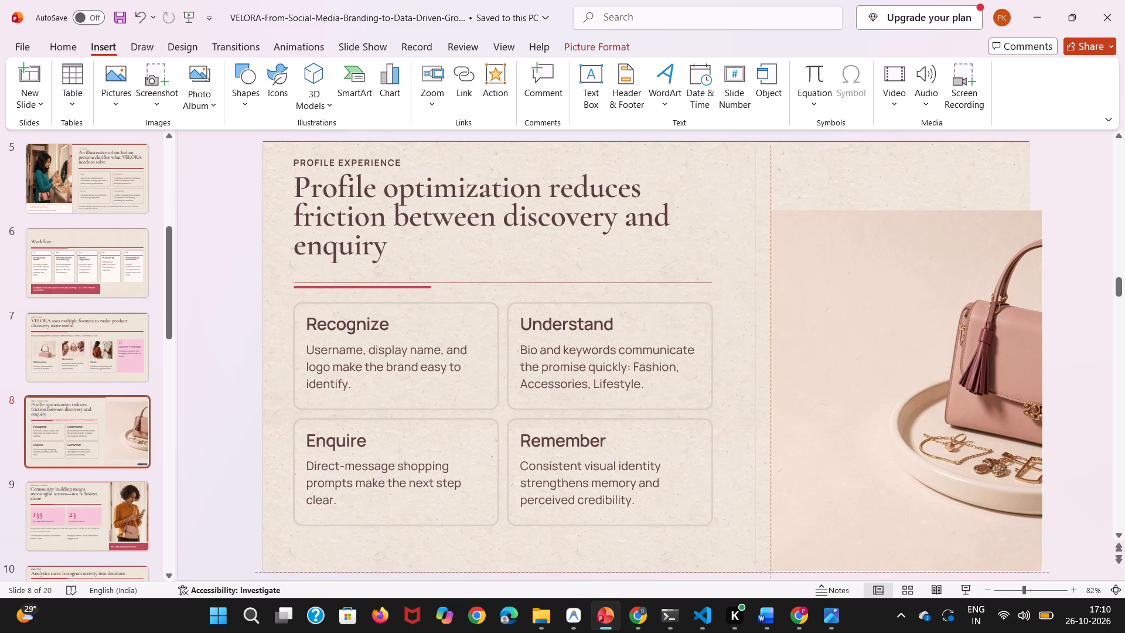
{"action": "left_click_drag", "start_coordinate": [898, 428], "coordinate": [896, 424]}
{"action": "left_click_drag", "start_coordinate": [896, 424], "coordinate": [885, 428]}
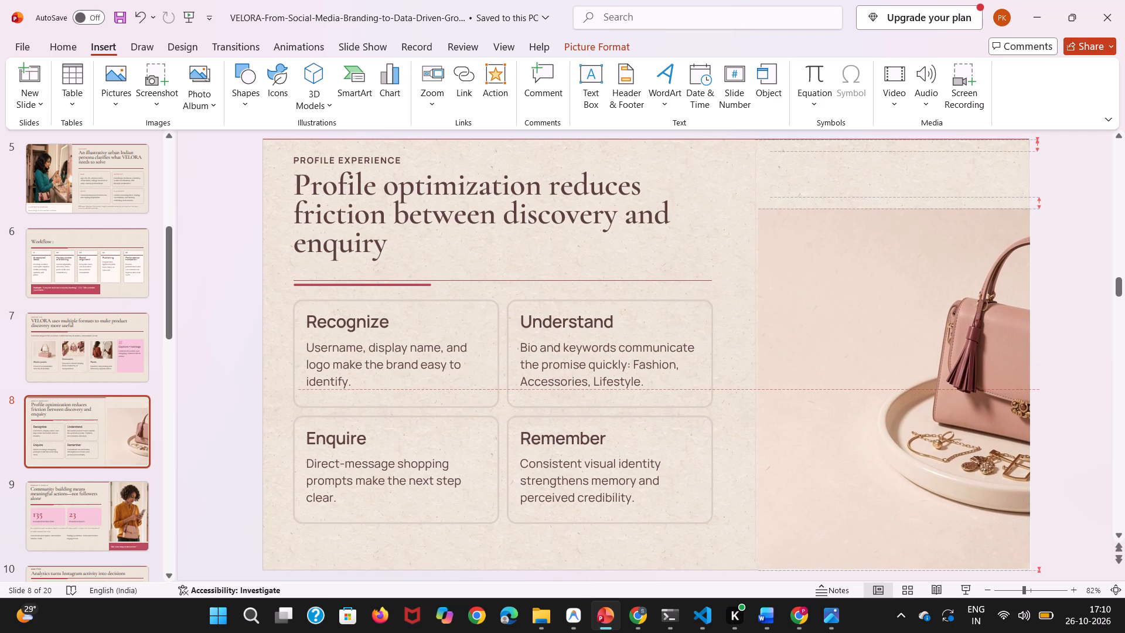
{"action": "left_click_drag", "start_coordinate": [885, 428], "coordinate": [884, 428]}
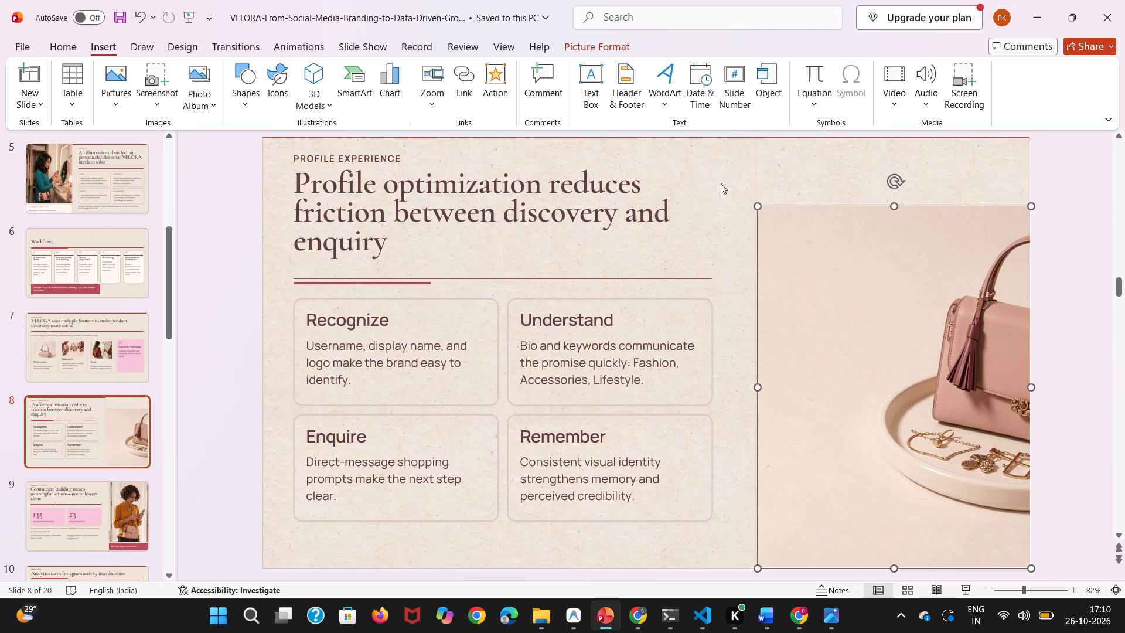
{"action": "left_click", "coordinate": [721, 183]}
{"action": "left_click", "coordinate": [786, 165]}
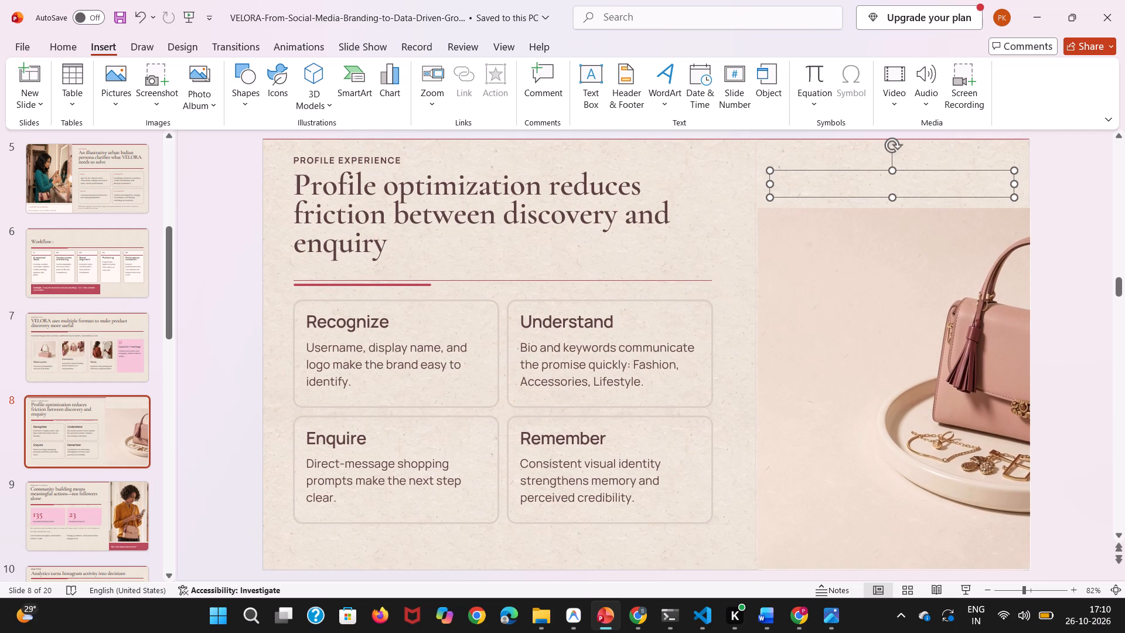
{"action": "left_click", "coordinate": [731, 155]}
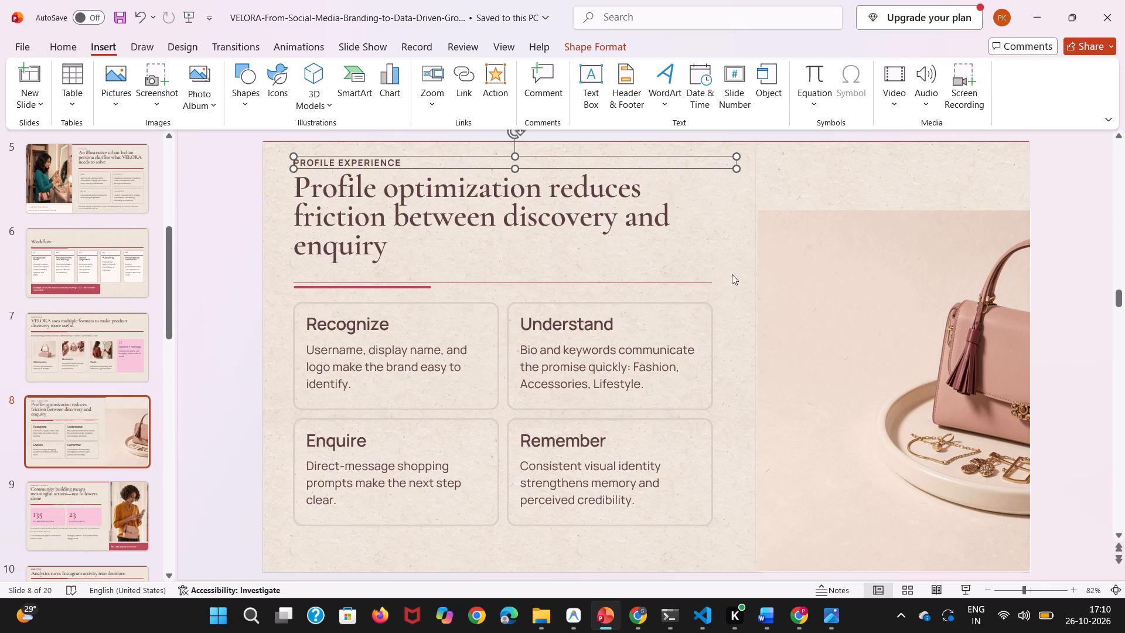
Cut slide 9, "Community building means meaningful actions—not followers alone", out of the presentation.
{"action": "left_click", "coordinate": [718, 227]}
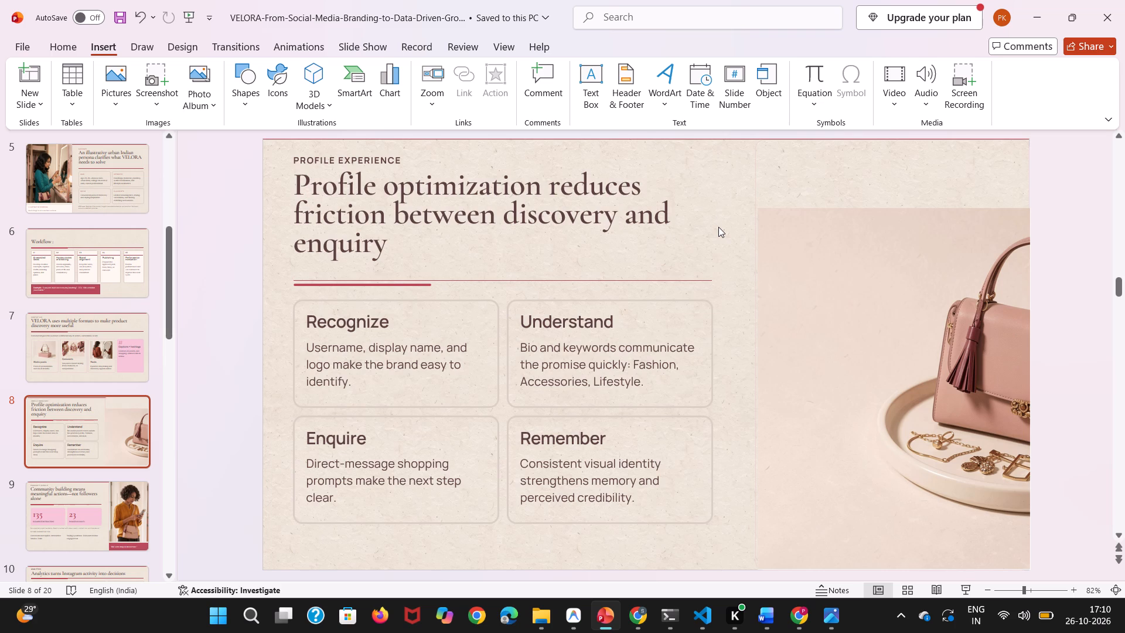
{"action": "key", "text": "Down"}
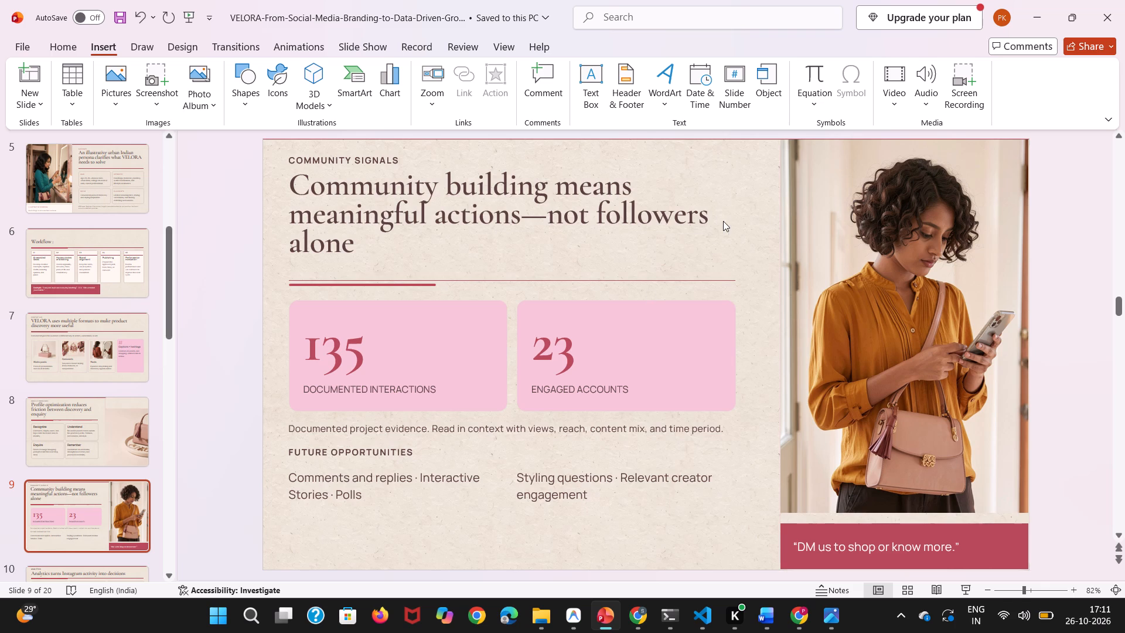
{"action": "left_click", "coordinate": [741, 190]}
{"action": "double_click", "coordinate": [741, 190]}
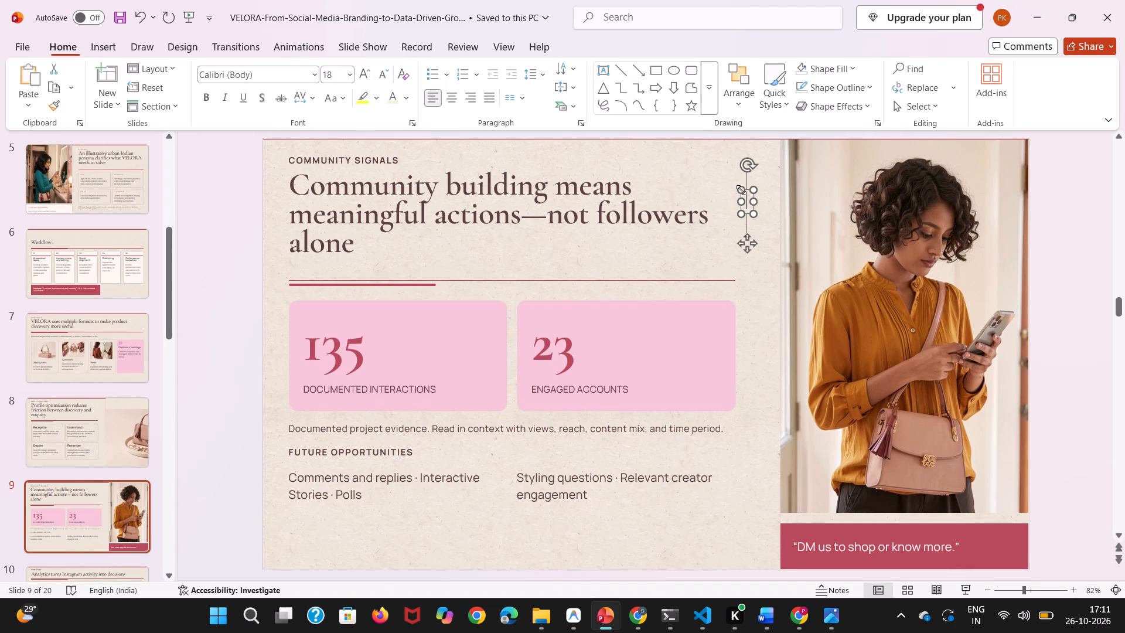
{"action": "right_click", "coordinate": [65, 527]}
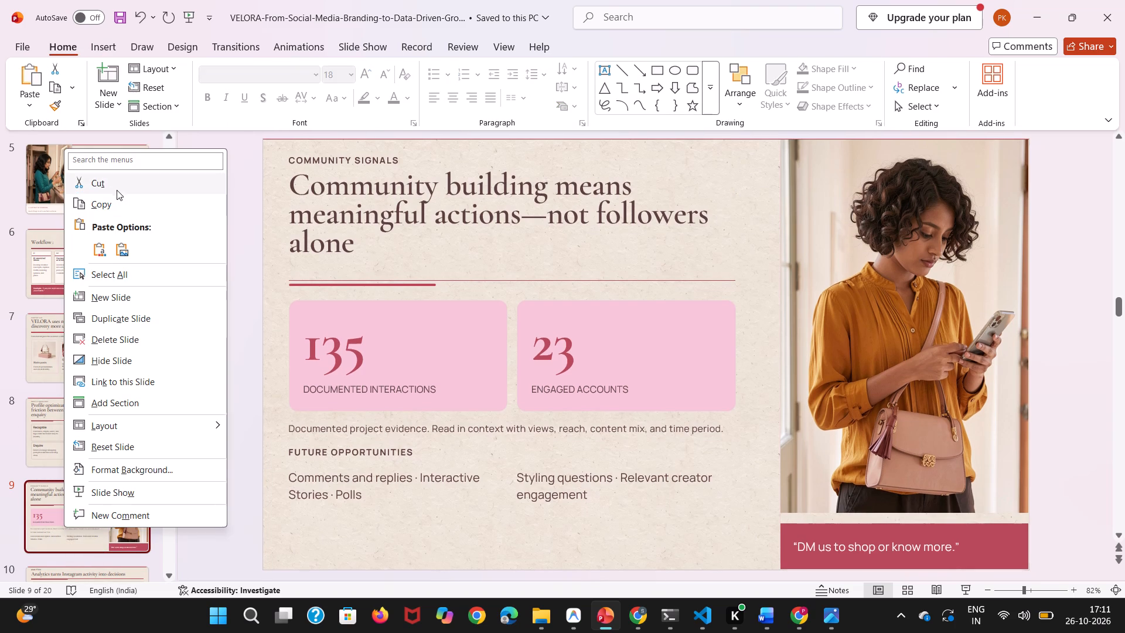
{"action": "left_click", "coordinate": [118, 188]}
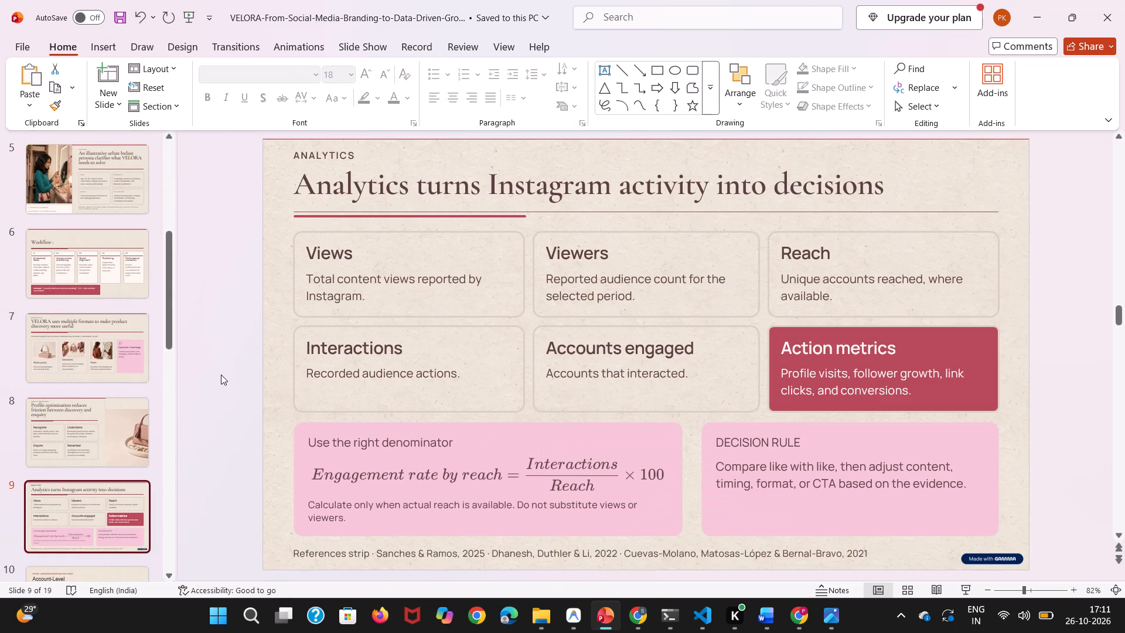
{"action": "left_click", "coordinate": [223, 323]}
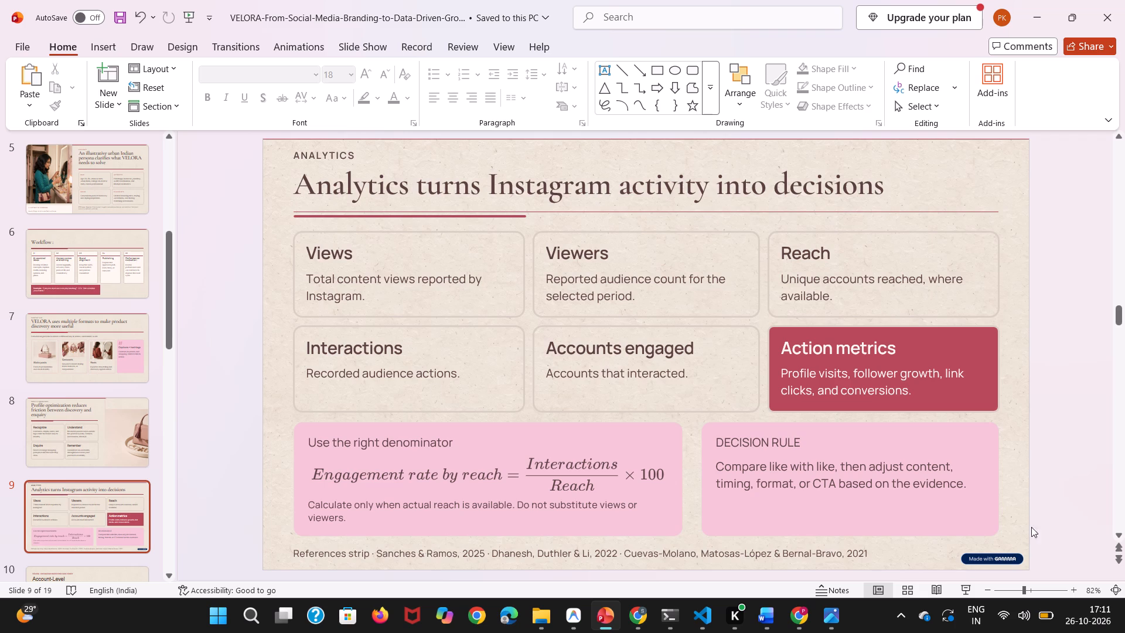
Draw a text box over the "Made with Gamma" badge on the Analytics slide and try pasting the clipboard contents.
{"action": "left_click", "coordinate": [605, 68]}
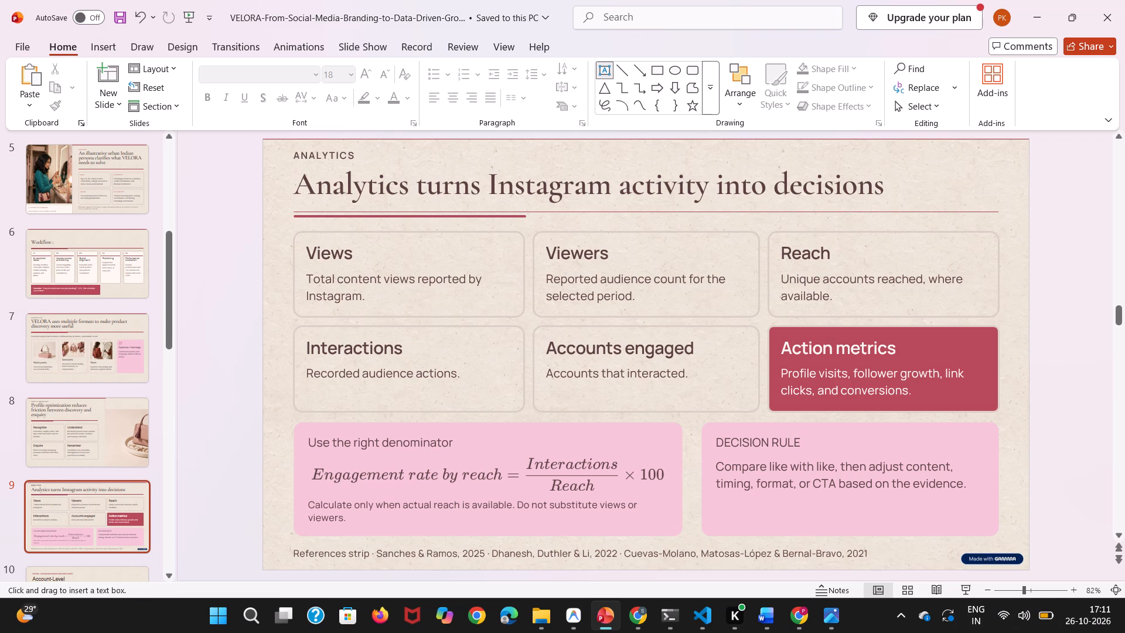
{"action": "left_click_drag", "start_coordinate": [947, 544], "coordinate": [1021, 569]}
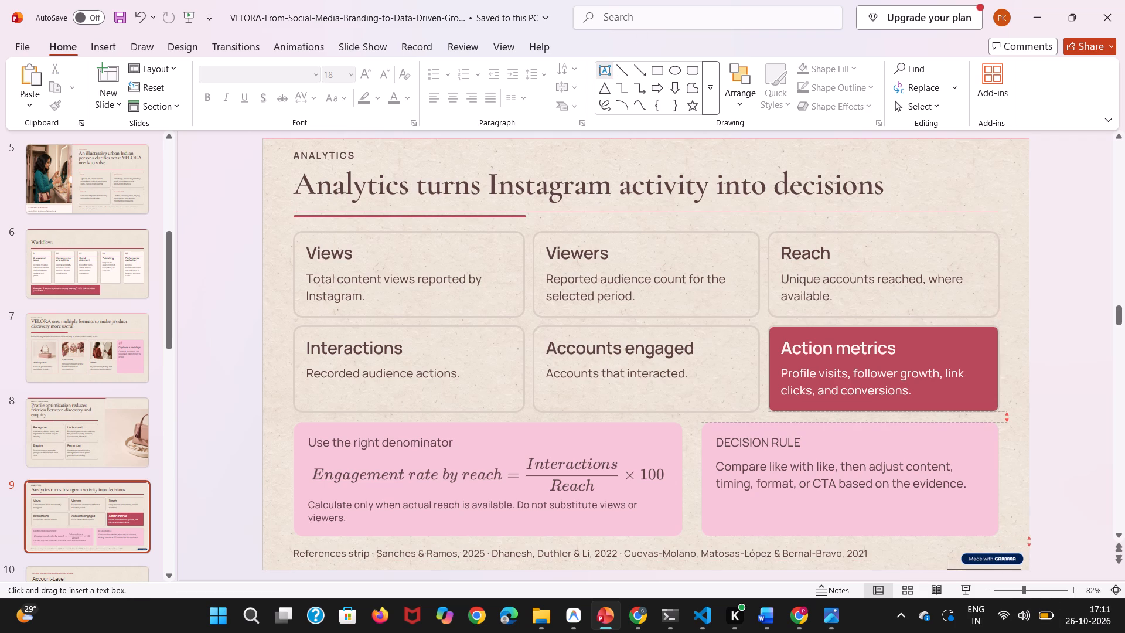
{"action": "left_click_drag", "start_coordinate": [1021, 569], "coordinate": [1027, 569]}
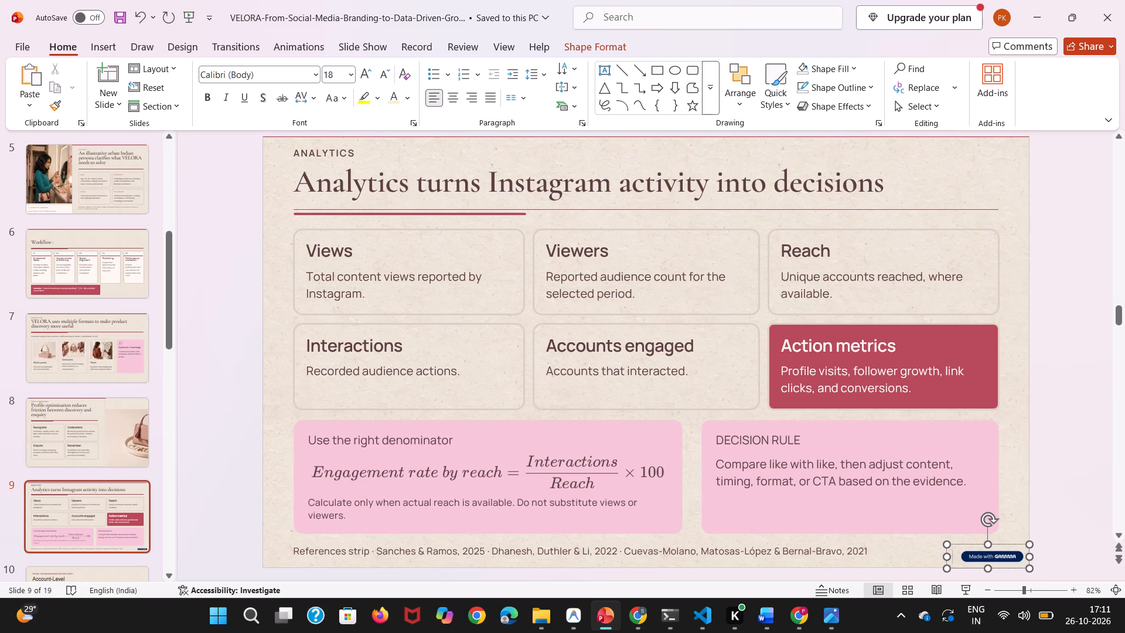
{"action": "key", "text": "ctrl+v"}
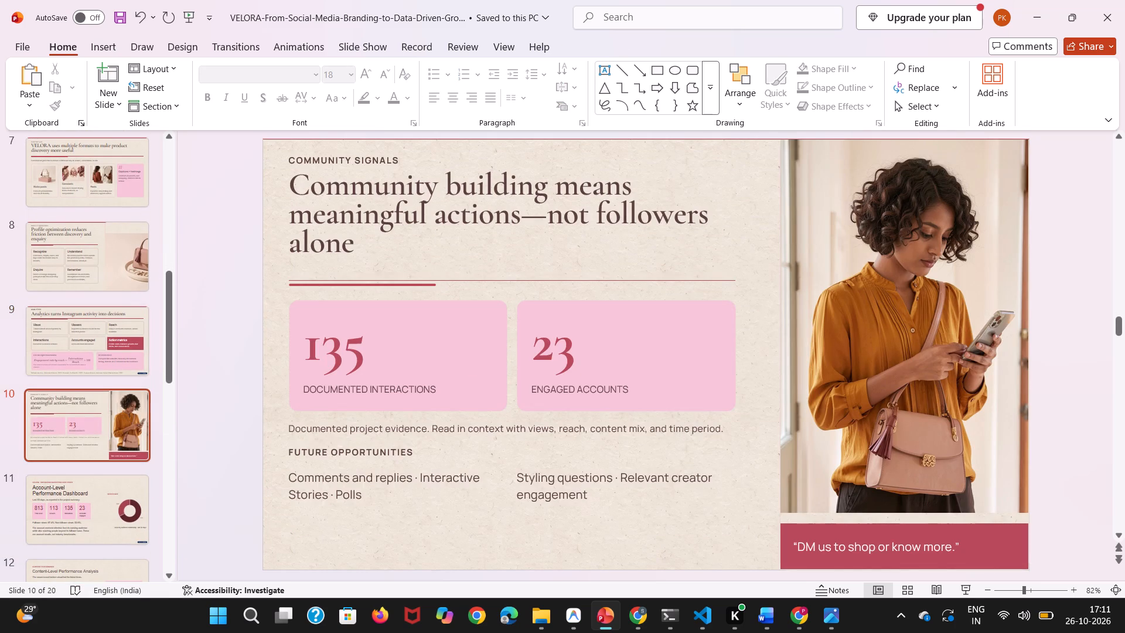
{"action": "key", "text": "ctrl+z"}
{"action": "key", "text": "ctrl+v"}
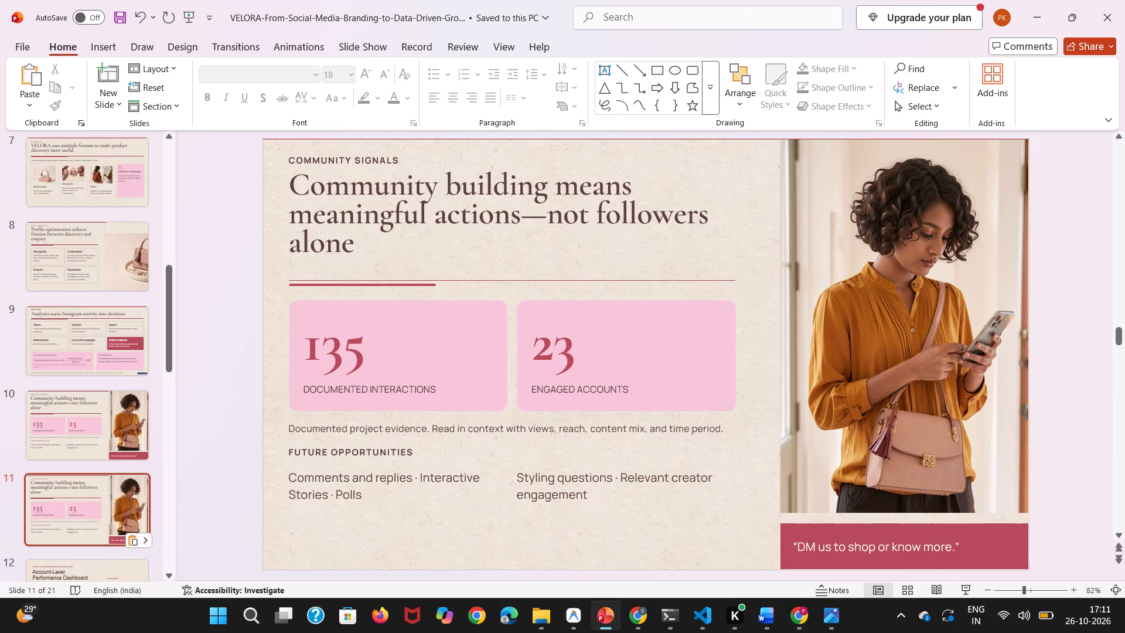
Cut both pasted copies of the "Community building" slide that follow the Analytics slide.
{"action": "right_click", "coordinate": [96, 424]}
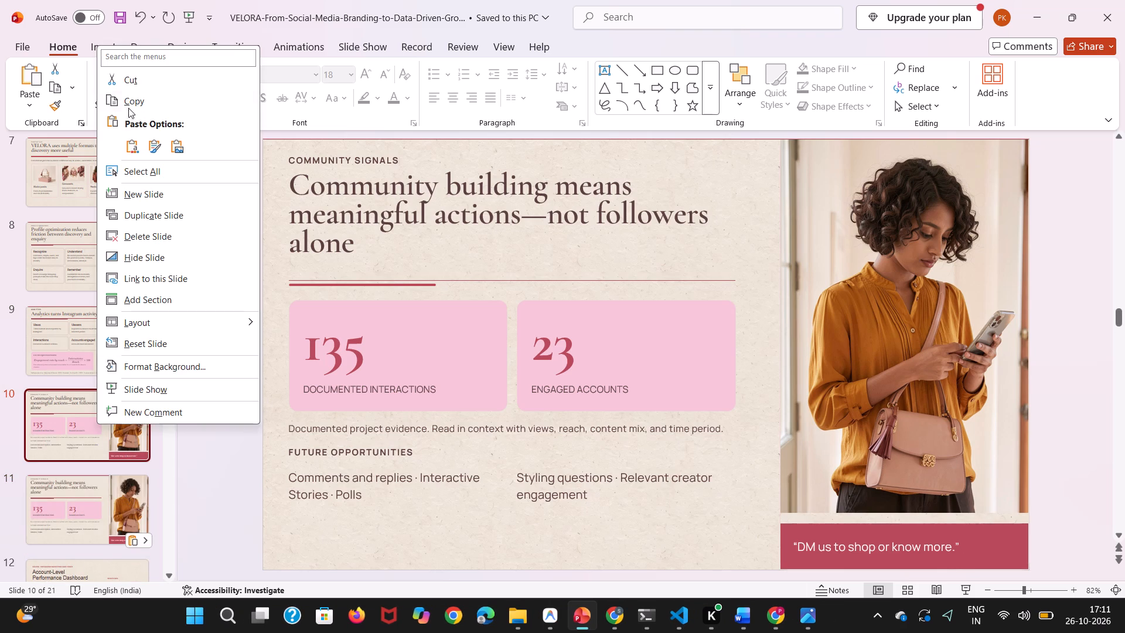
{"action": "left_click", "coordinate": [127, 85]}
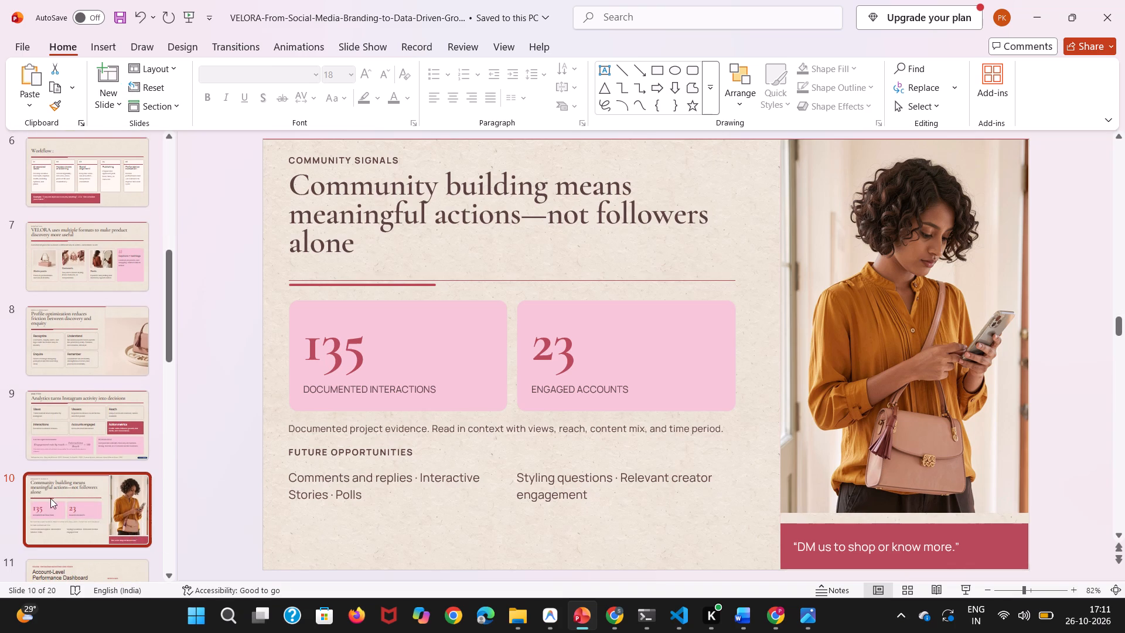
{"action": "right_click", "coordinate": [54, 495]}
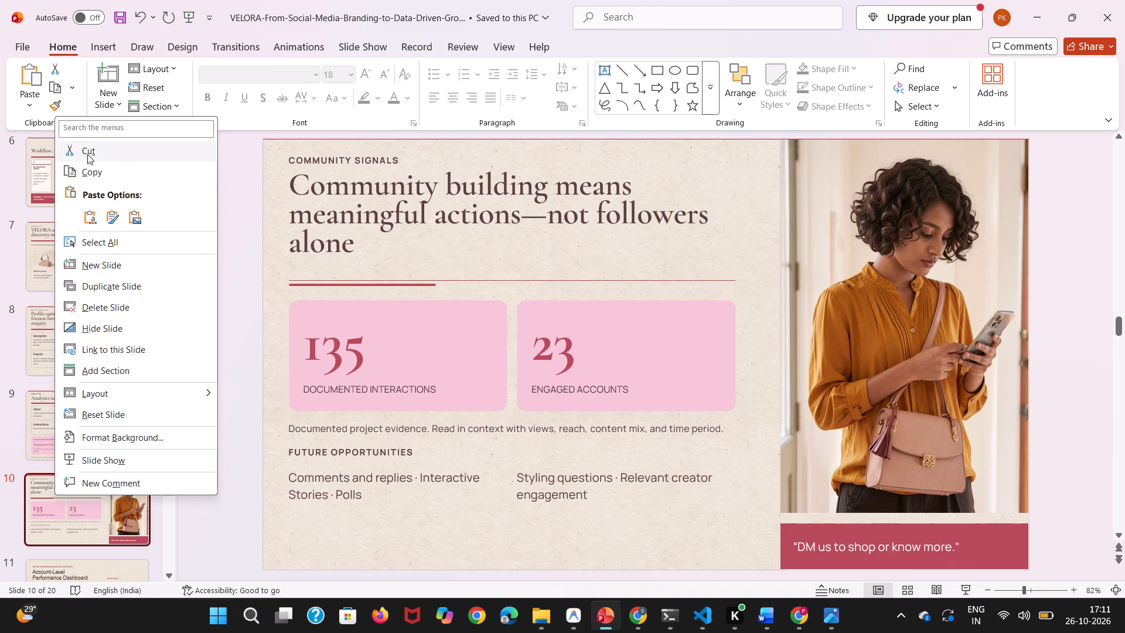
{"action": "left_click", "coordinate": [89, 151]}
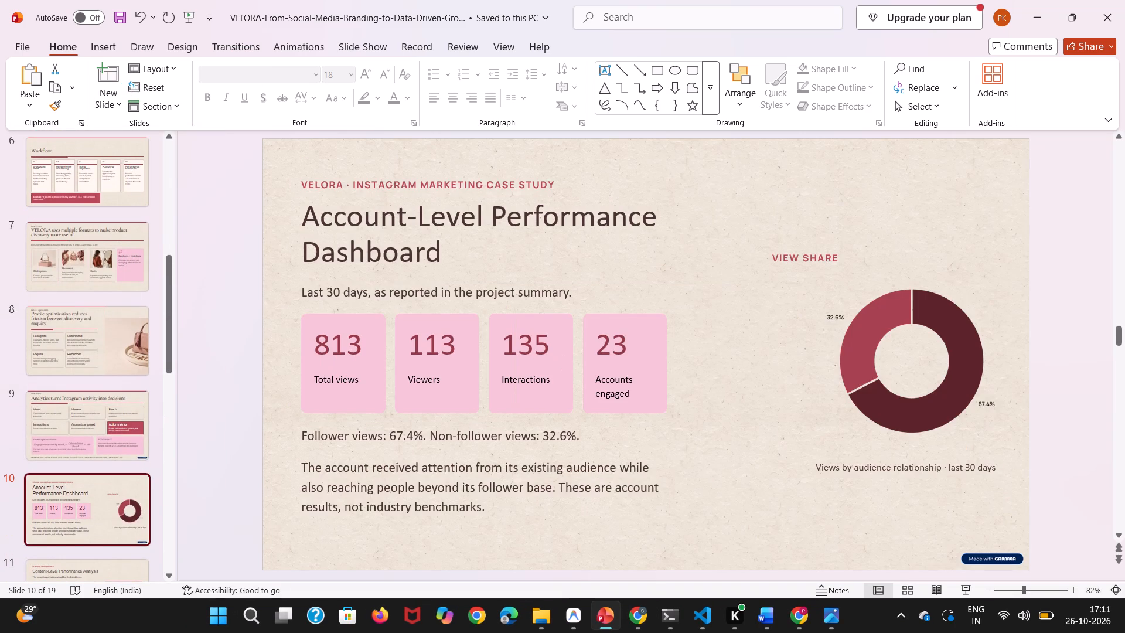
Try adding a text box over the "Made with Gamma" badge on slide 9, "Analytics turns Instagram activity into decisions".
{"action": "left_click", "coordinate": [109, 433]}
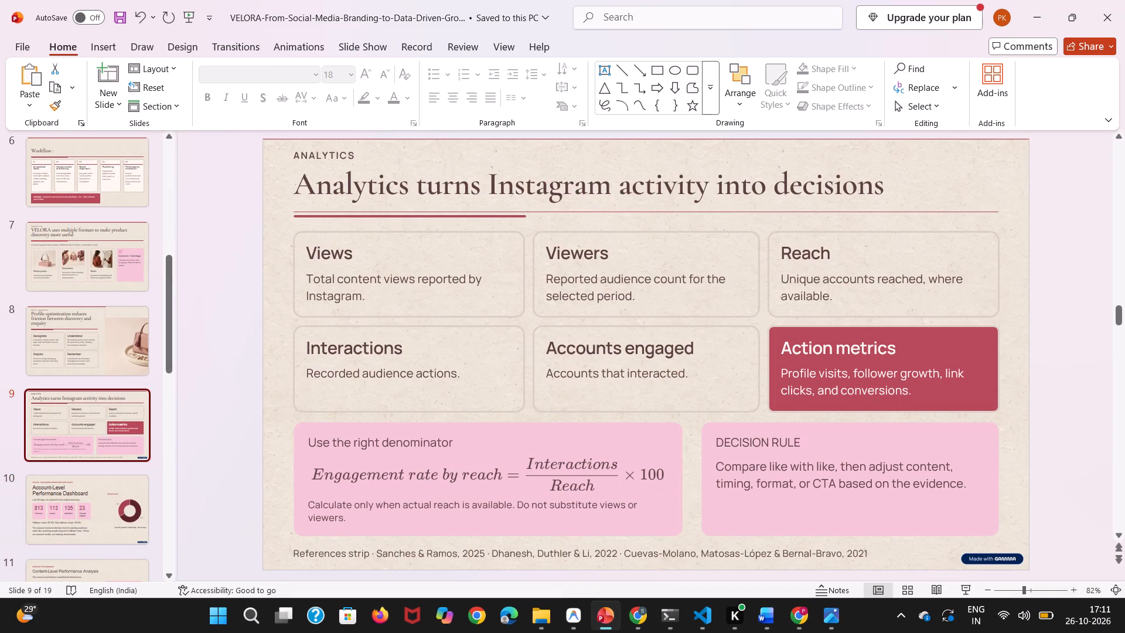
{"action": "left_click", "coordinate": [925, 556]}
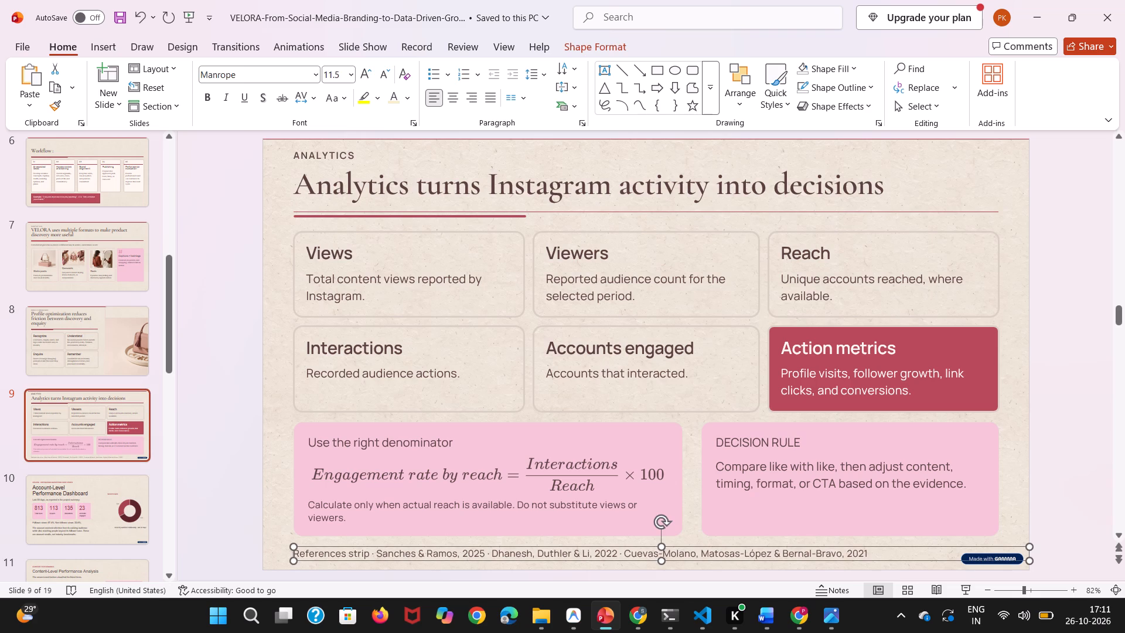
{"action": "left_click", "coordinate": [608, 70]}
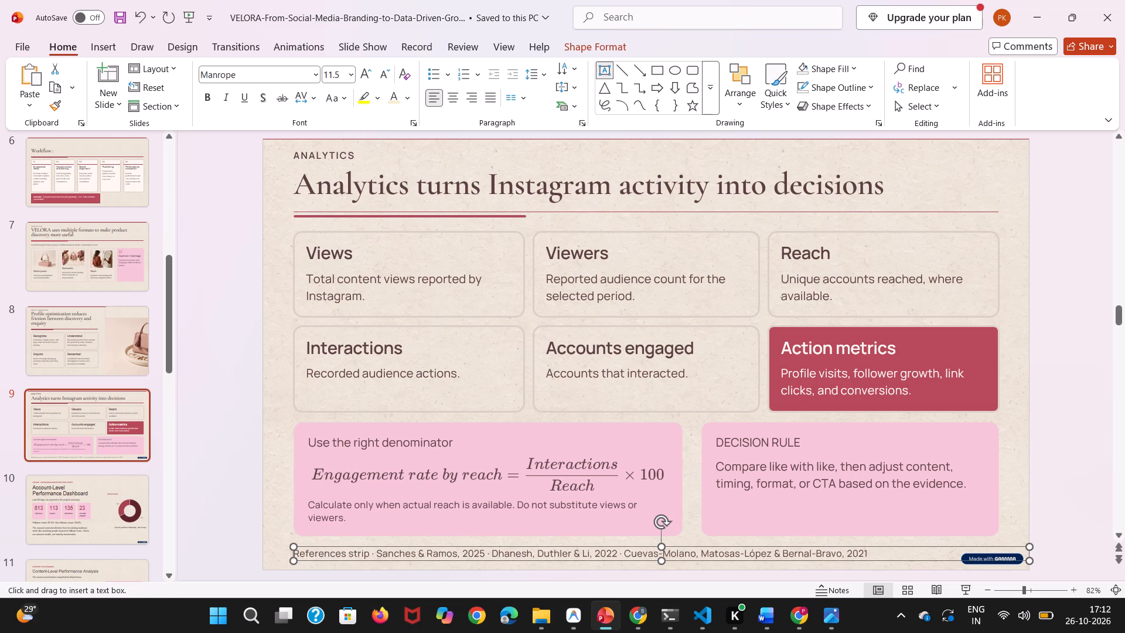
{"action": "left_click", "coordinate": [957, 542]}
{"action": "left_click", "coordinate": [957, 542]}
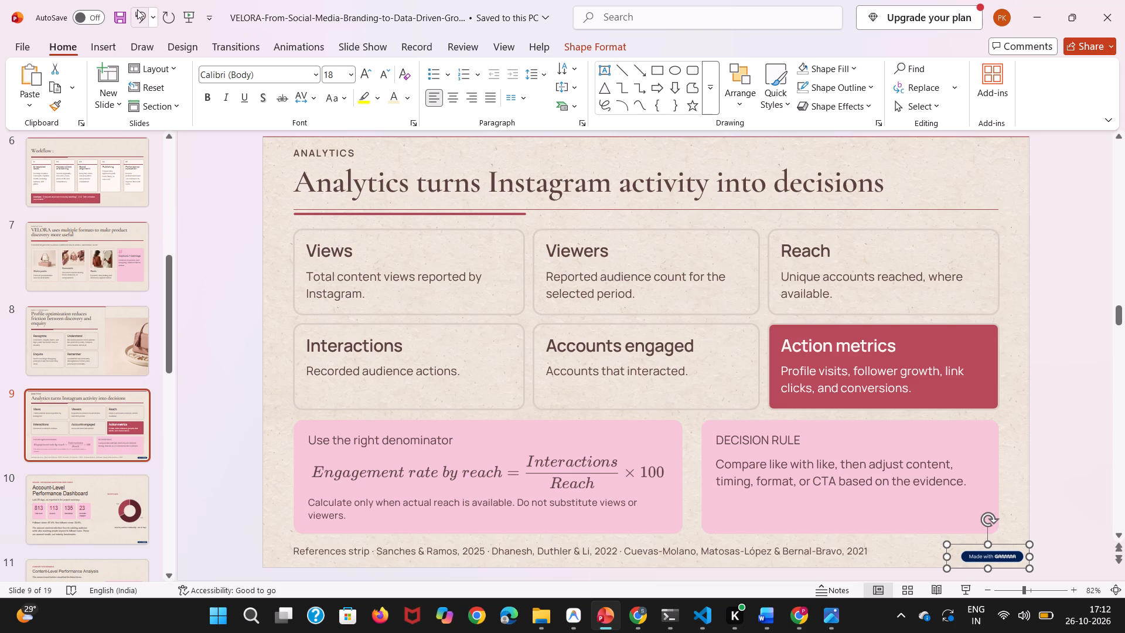
{"action": "left_click", "coordinate": [99, 44]}
{"action": "left_click", "coordinate": [118, 113]}
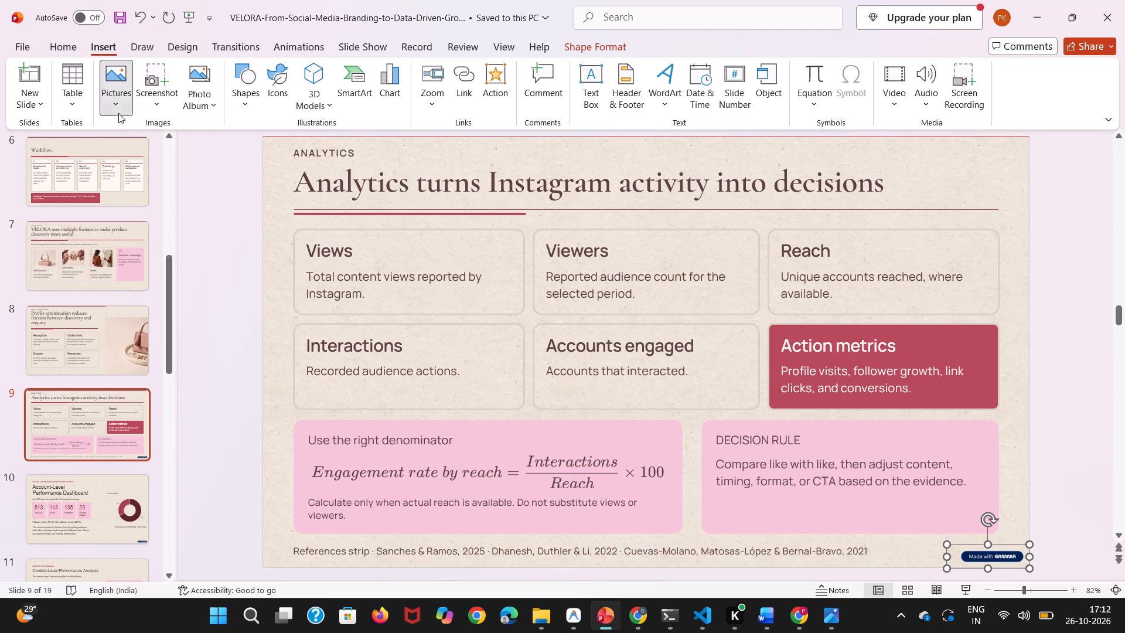
{"action": "left_click", "coordinate": [125, 146]}
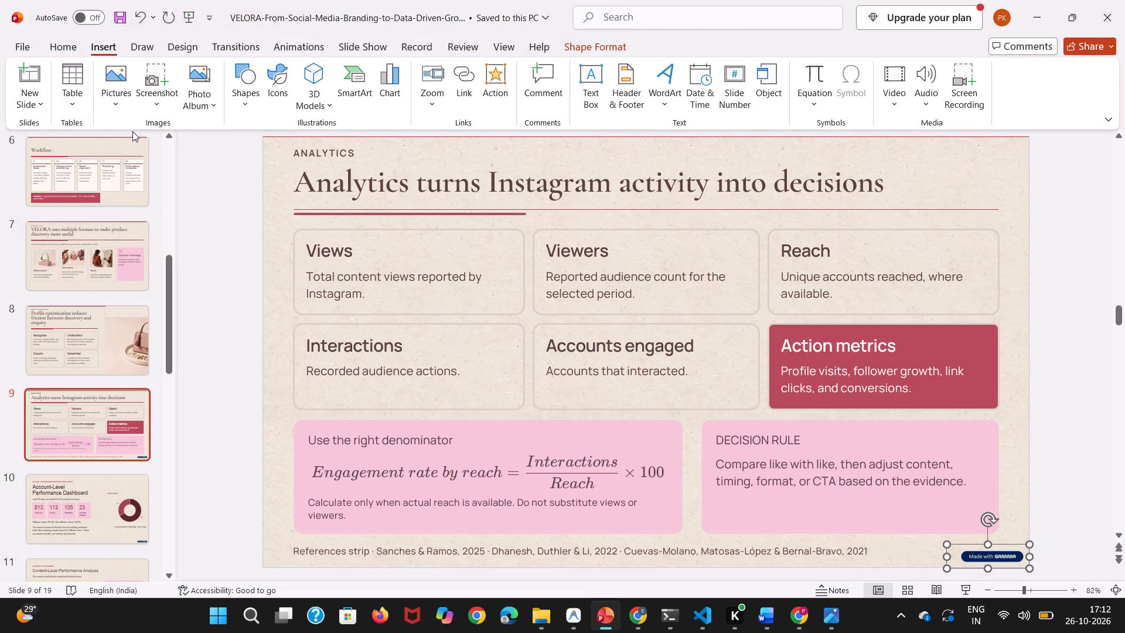
{"action": "scroll", "coordinate": [69, 99], "scroll_direction": "up", "scroll_amount": 5}
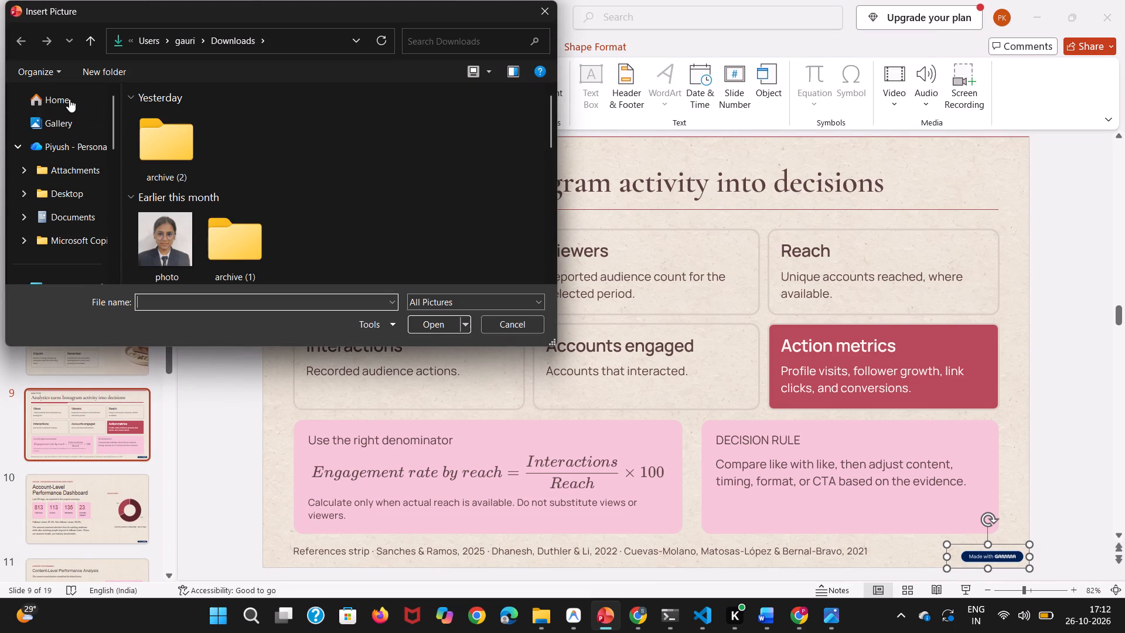
{"action": "left_click", "coordinate": [61, 117]}
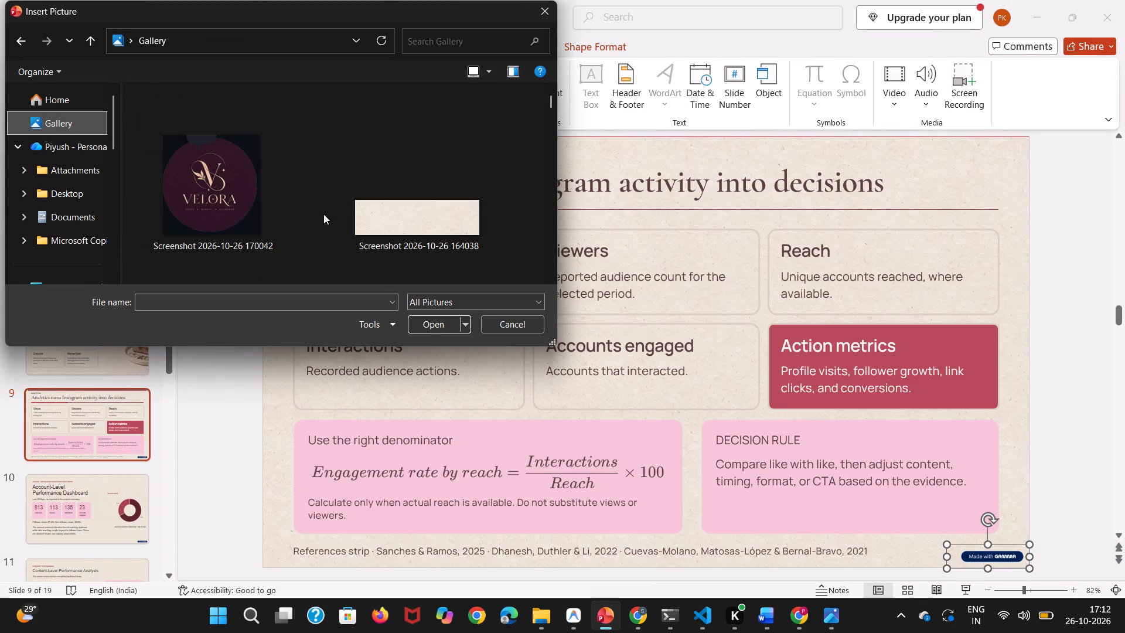
{"action": "left_click", "coordinate": [400, 231]}
{"action": "double_click", "coordinate": [400, 231]}
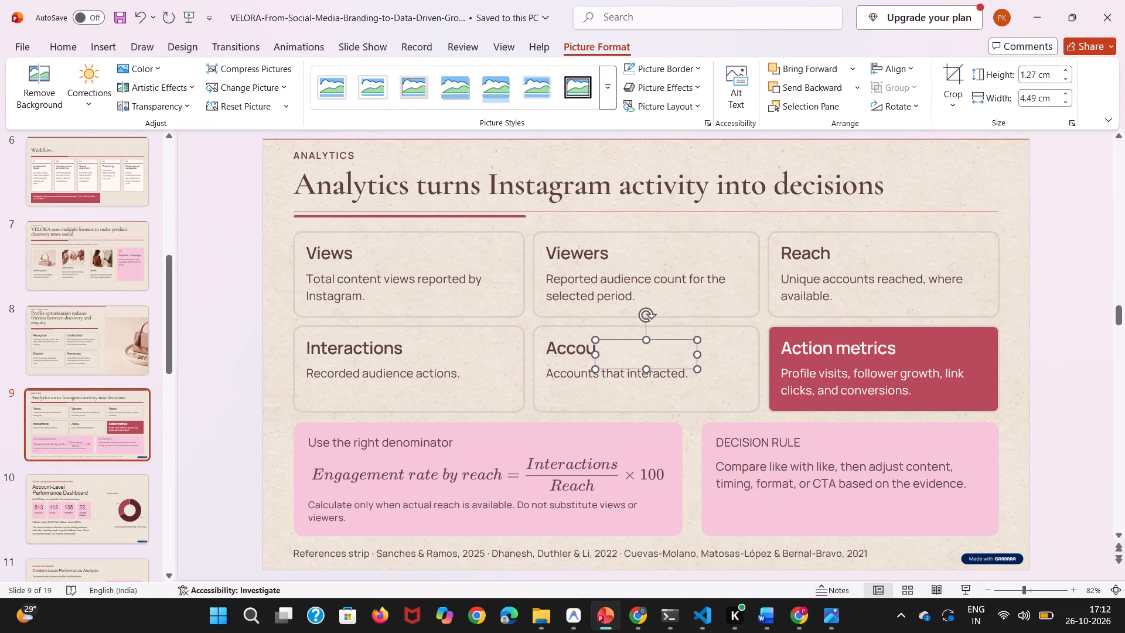
{"action": "left_click_drag", "start_coordinate": [640, 350], "coordinate": [990, 547]}
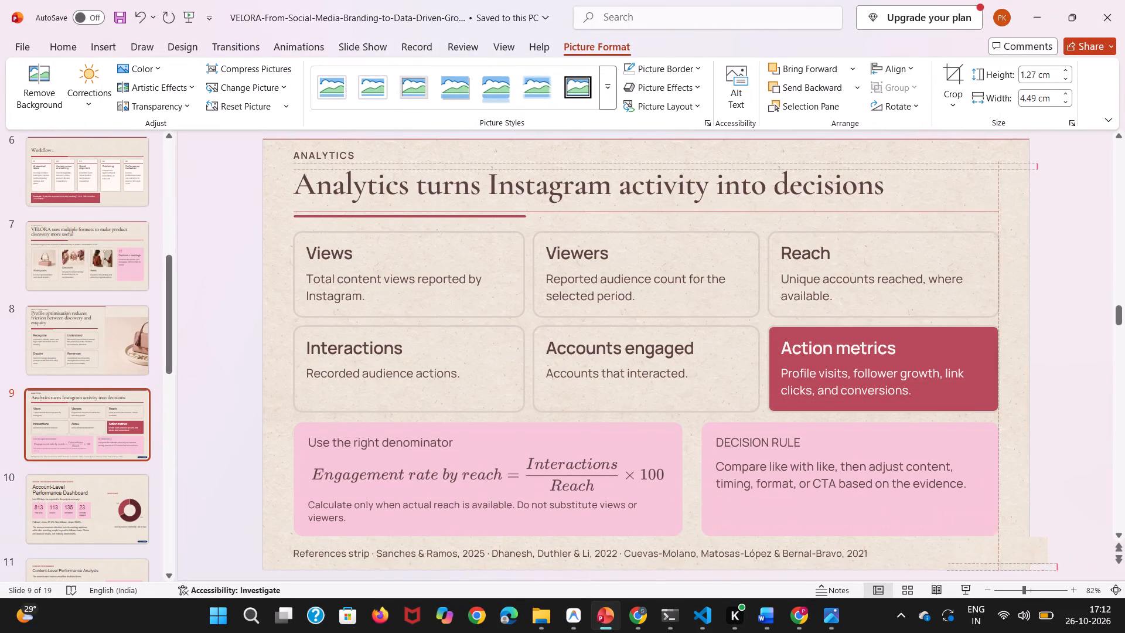
{"action": "left_click_drag", "start_coordinate": [990, 547], "coordinate": [971, 554]}
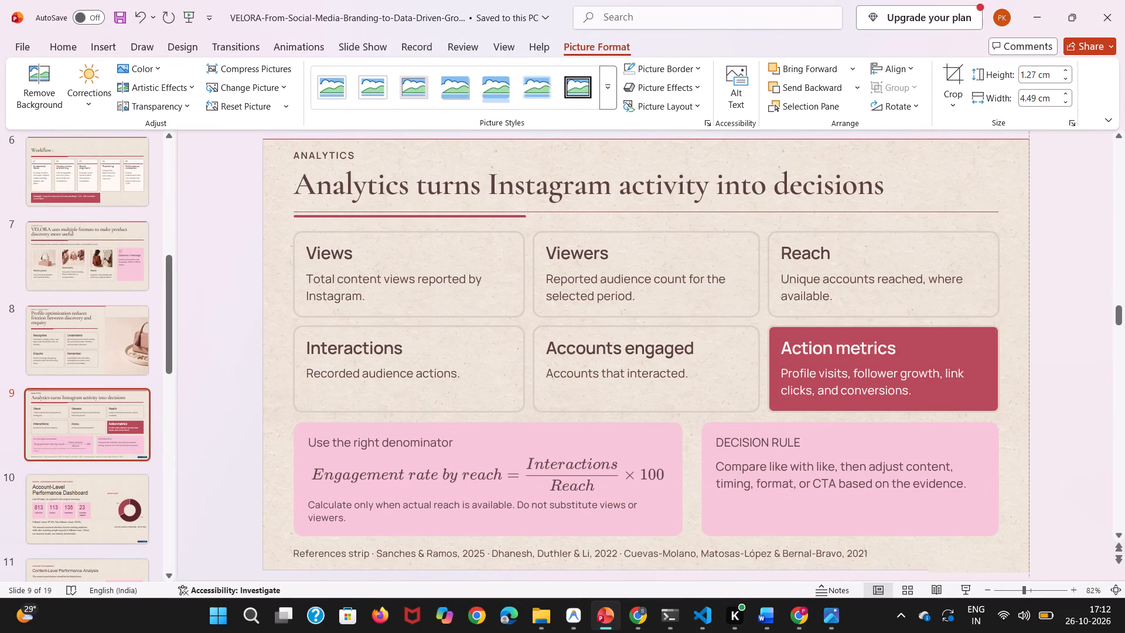
{"action": "left_click_drag", "start_coordinate": [971, 554], "coordinate": [971, 554]}
Delete the "References strip" citation text at the bottom of slide 9.
{"action": "left_click", "coordinate": [815, 556]}
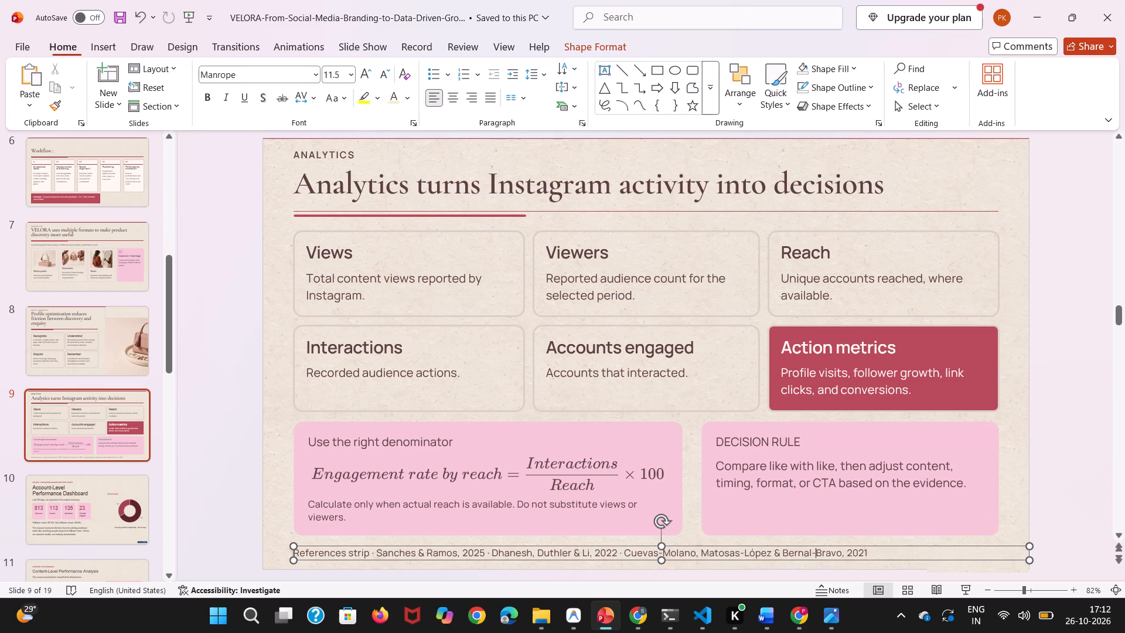
{"action": "left_click_drag", "start_coordinate": [866, 552], "coordinate": [769, 557]}
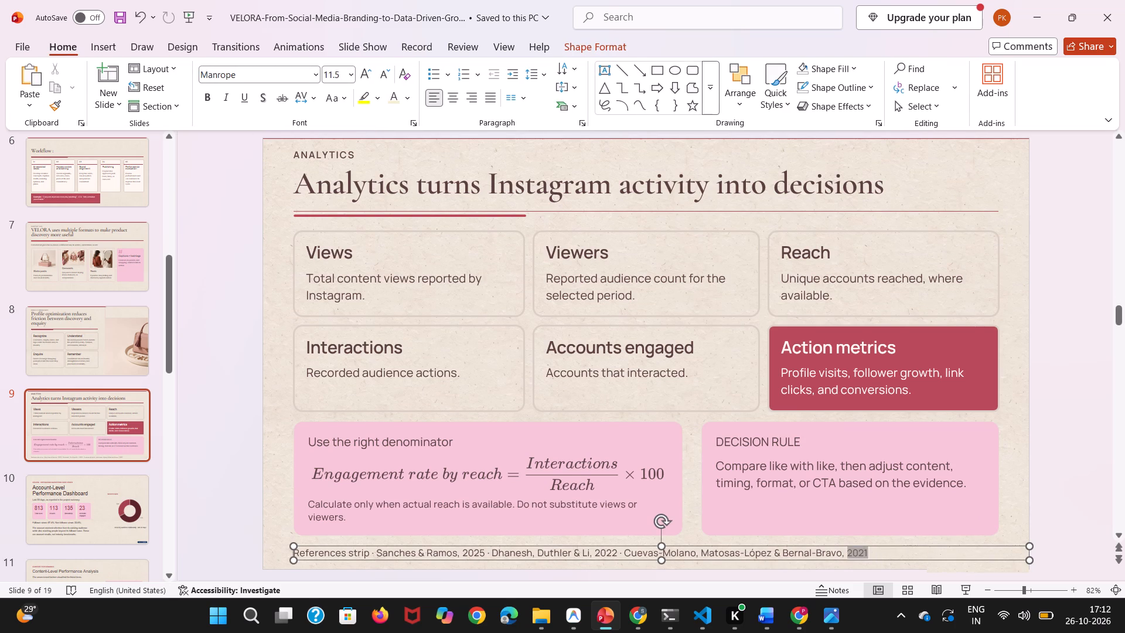
{"action": "left_click_drag", "start_coordinate": [769, 557], "coordinate": [288, 512]}
{"action": "key", "text": "Delete"}
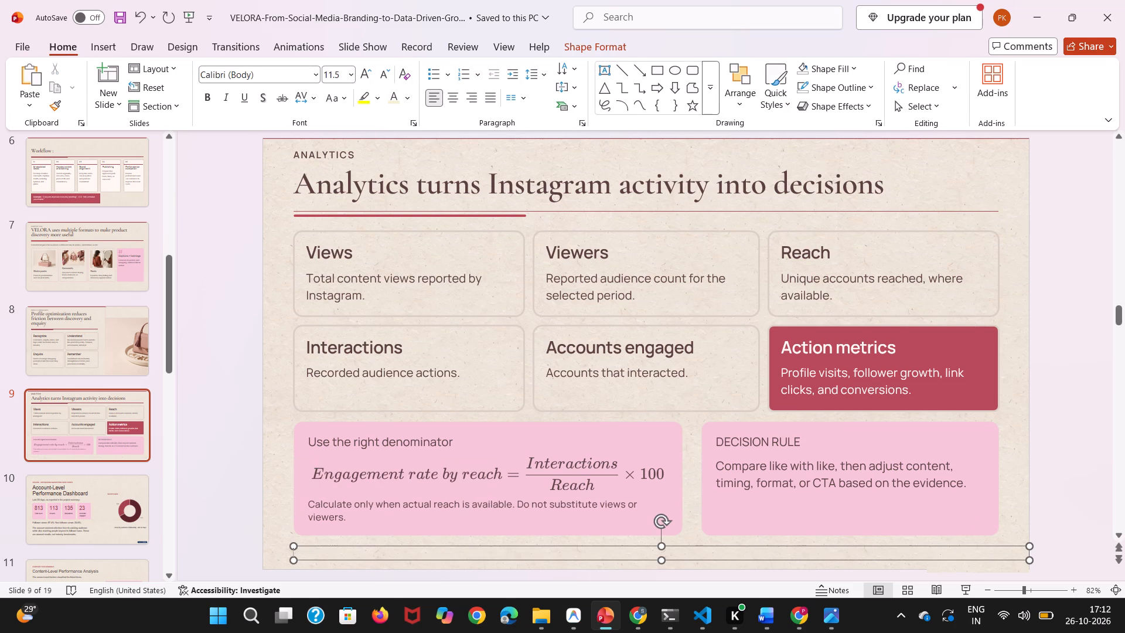
{"action": "left_click", "coordinate": [277, 393]}
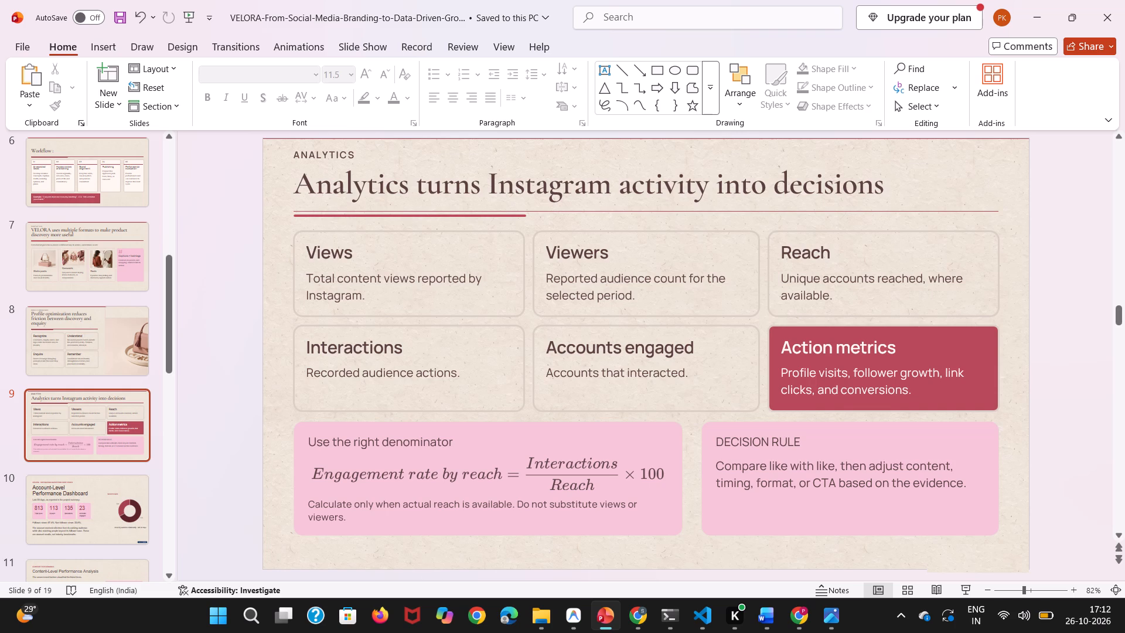
Delete the pink "DECISION RULE" card on slide 9 together with its text.
{"action": "left_click", "coordinate": [808, 498]}
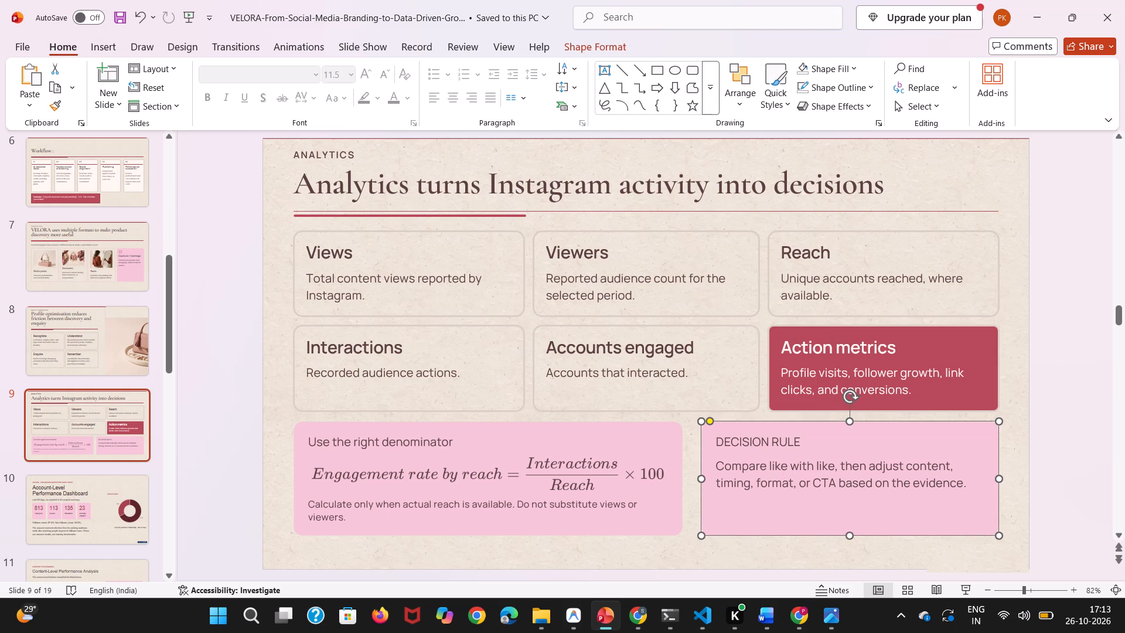
{"action": "key", "text": "Delete"}
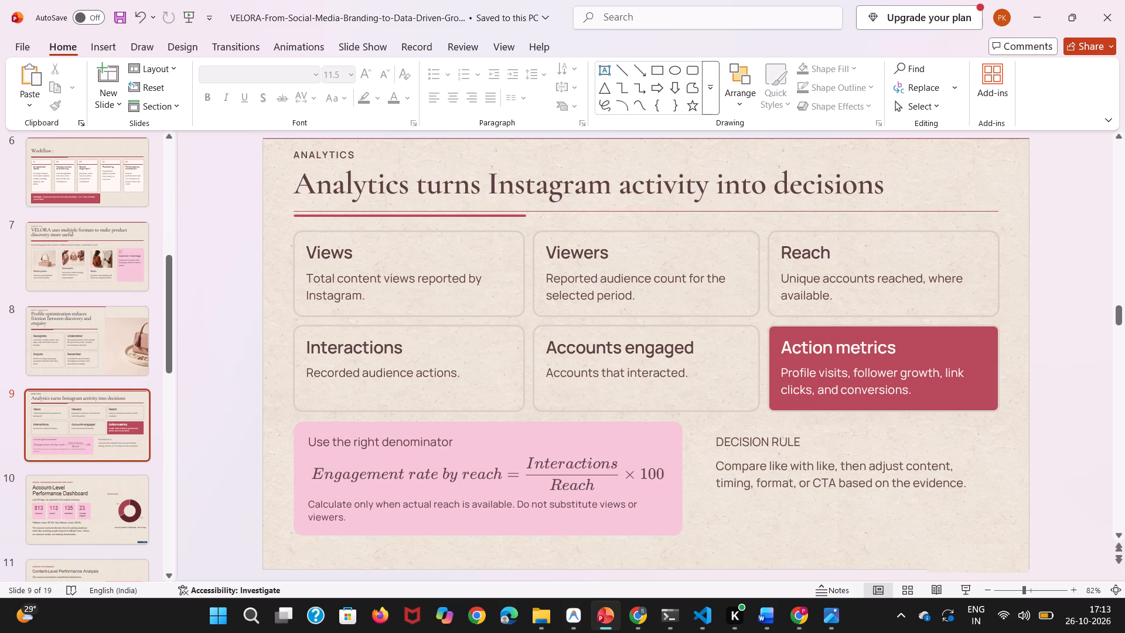
{"action": "left_click_drag", "start_coordinate": [720, 440], "coordinate": [1049, 492]}
{"action": "key", "text": "Delete"}
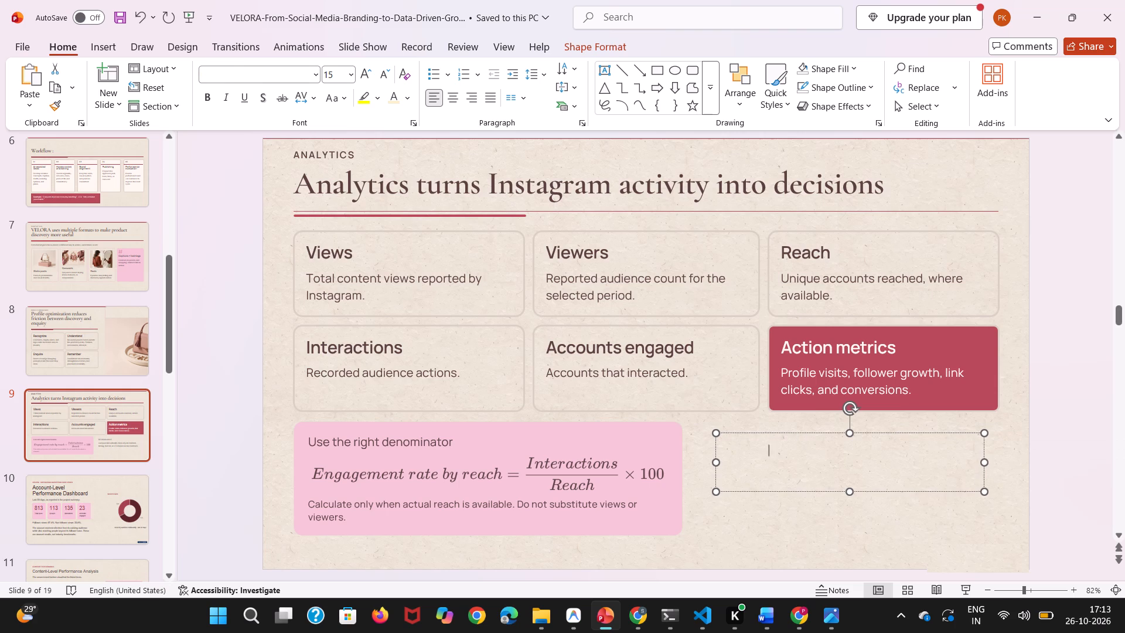
{"action": "left_click", "coordinate": [761, 502]}
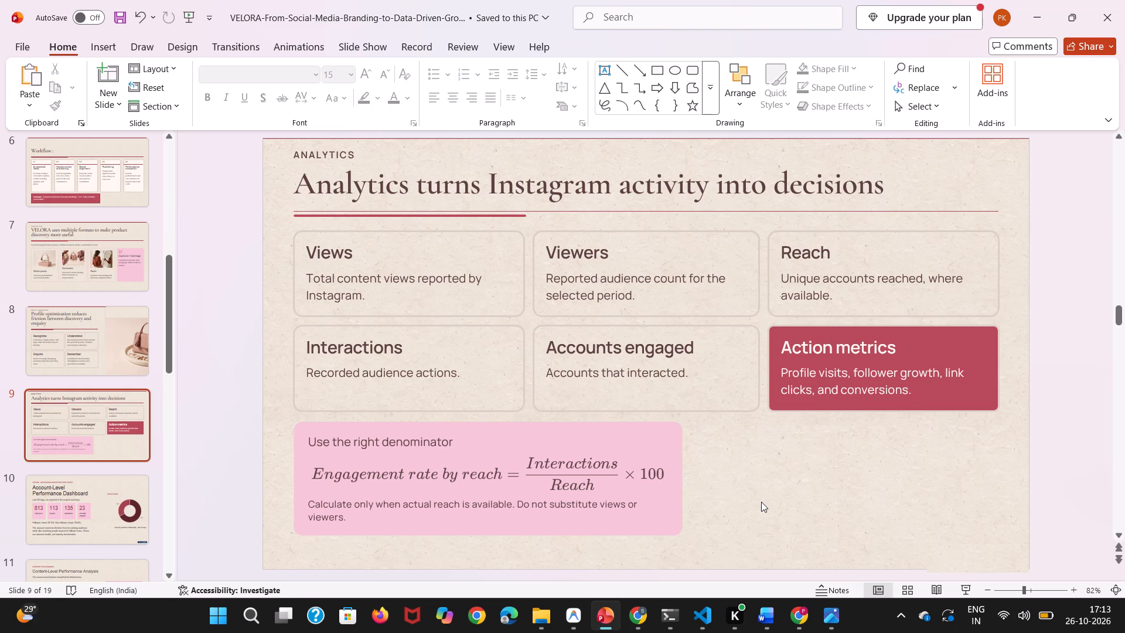
Insert the small background-matching picture from the computer on slide 10 and place it over the "Made with Gamma" badge.
{"action": "key", "text": "Down"}
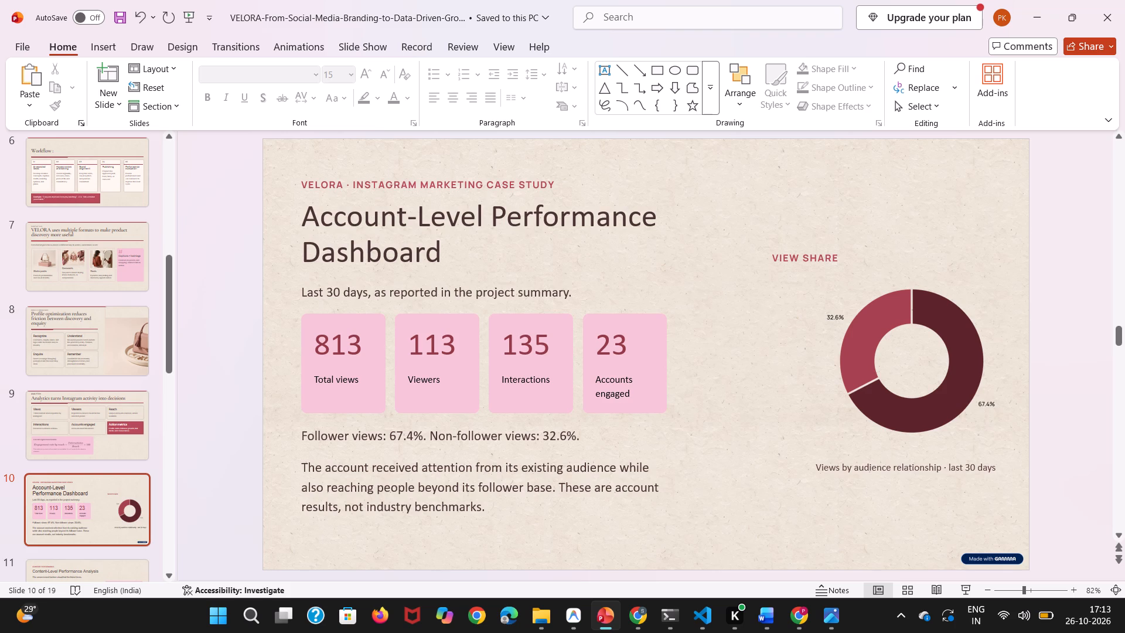
{"action": "left_click", "coordinate": [611, 70]}
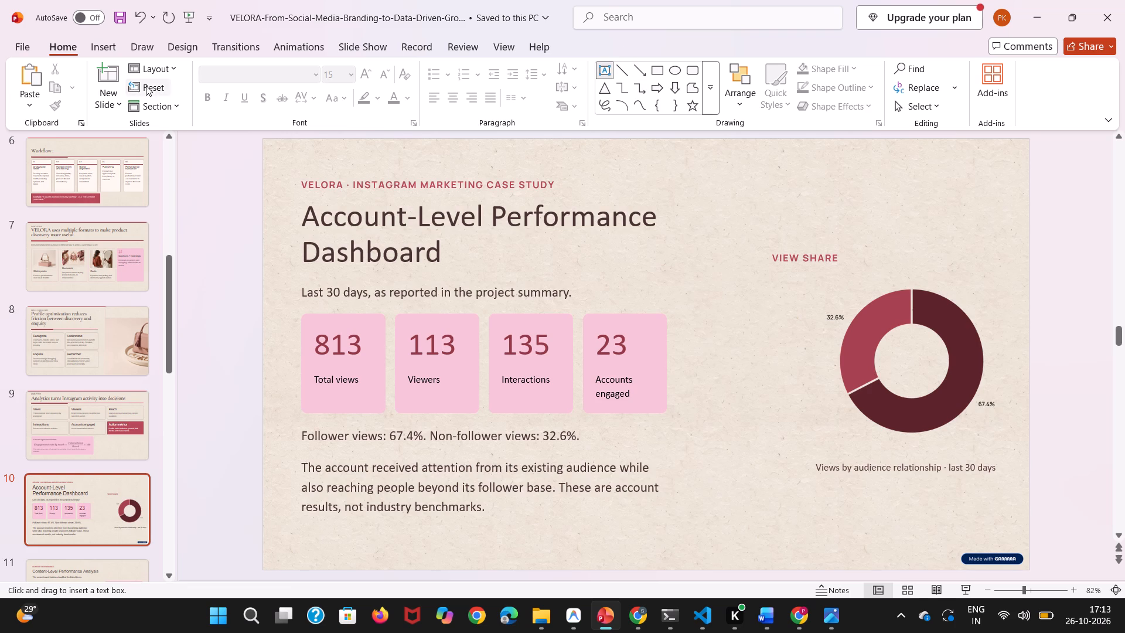
{"action": "left_click", "coordinate": [105, 44]}
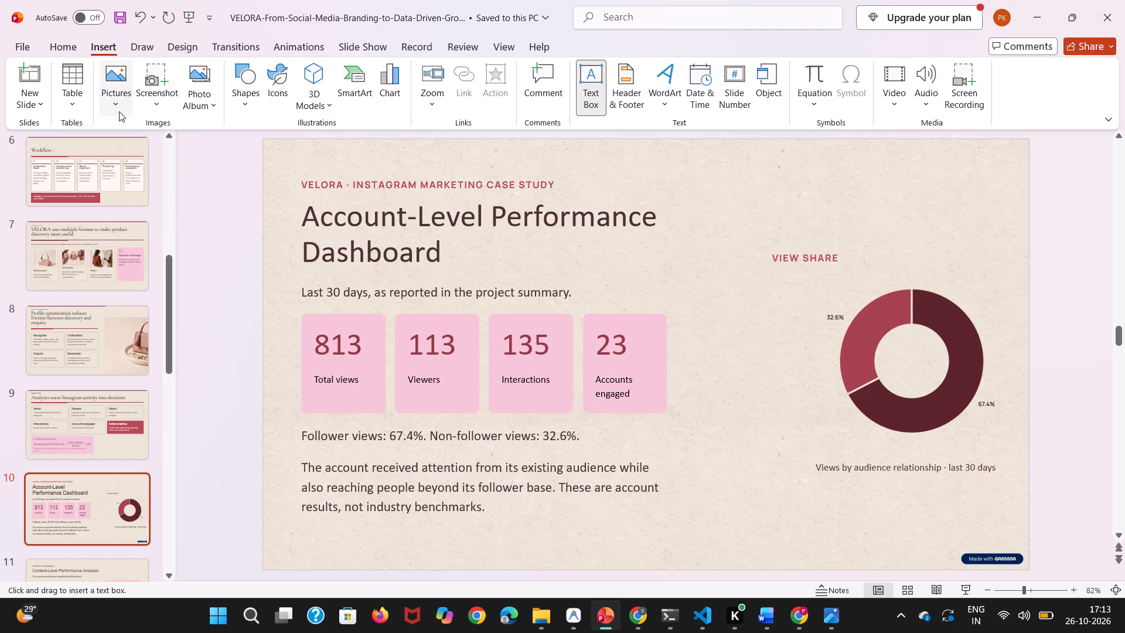
{"action": "left_click", "coordinate": [119, 111]}
{"action": "left_click", "coordinate": [128, 150]}
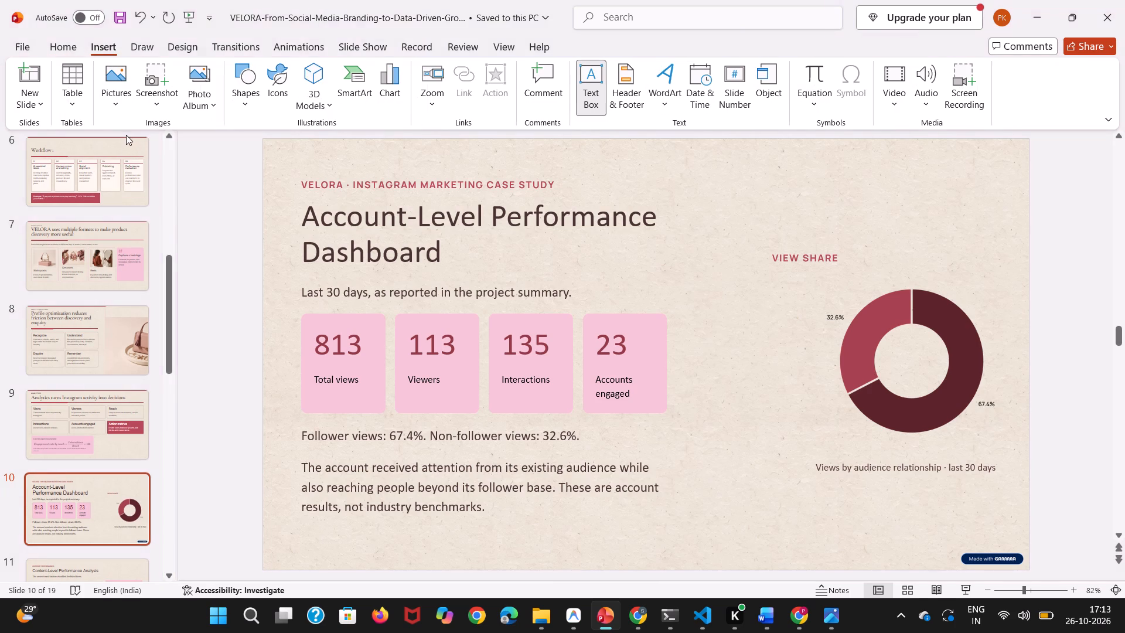
{"action": "left_click", "coordinate": [70, 96]}
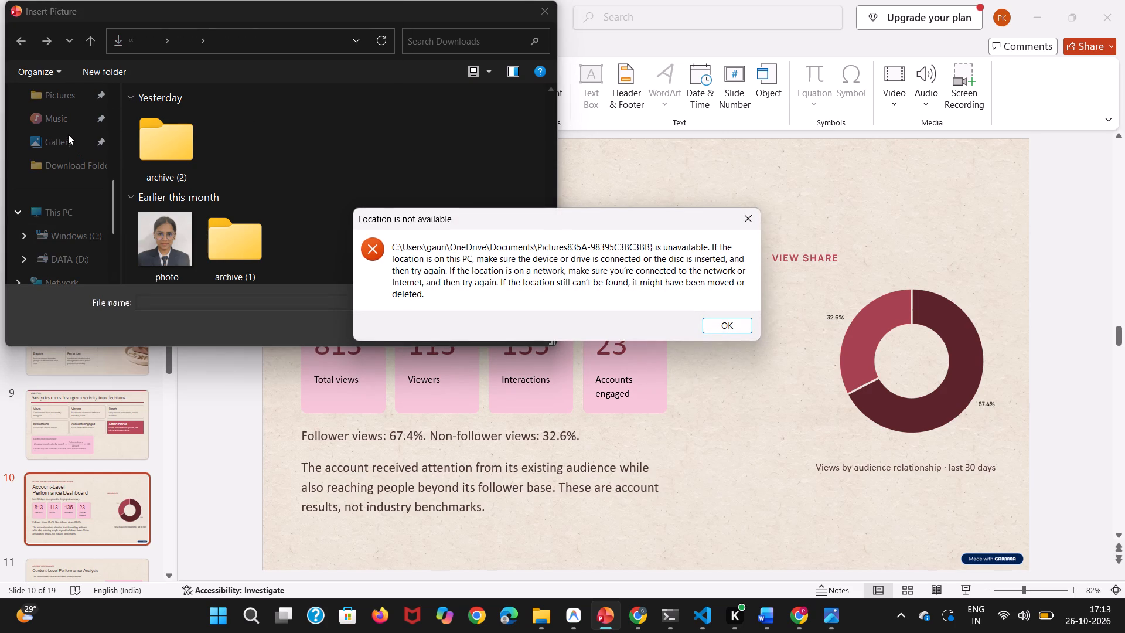
{"action": "left_click", "coordinate": [743, 211]}
{"action": "double_click", "coordinate": [83, 145]}
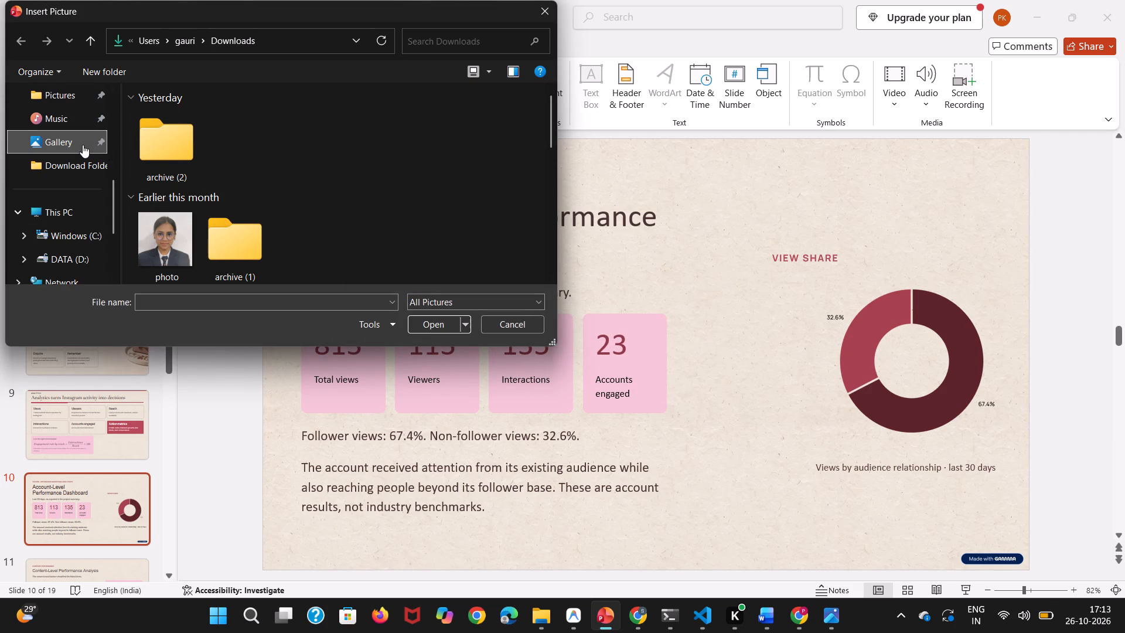
{"action": "double_click", "coordinate": [424, 222]}
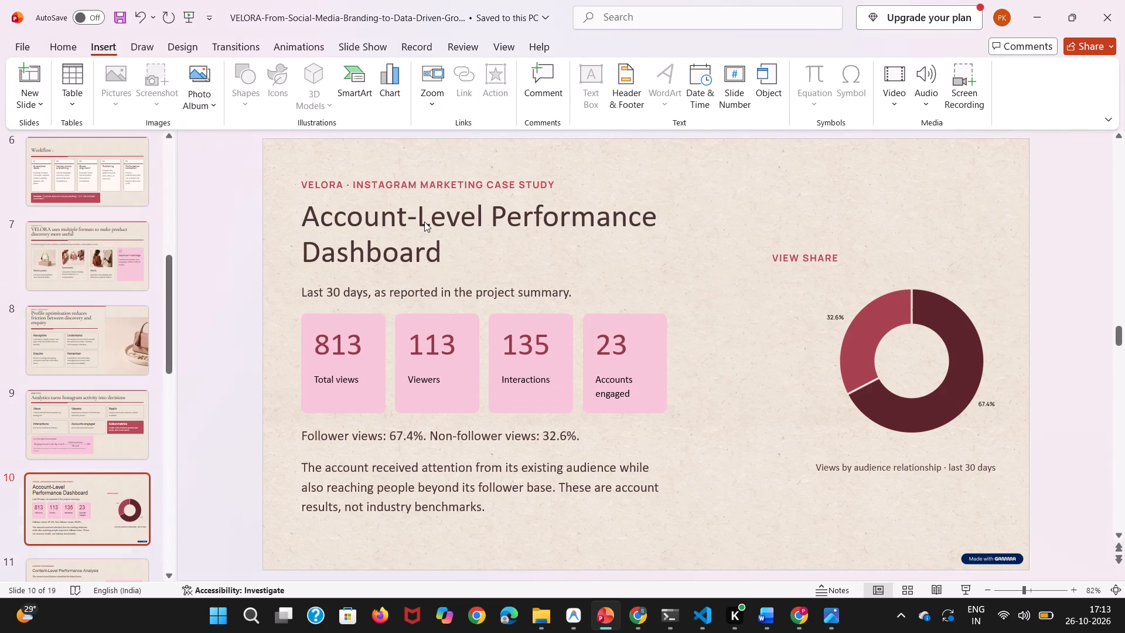
{"action": "left_click_drag", "start_coordinate": [657, 358], "coordinate": [768, 407]}
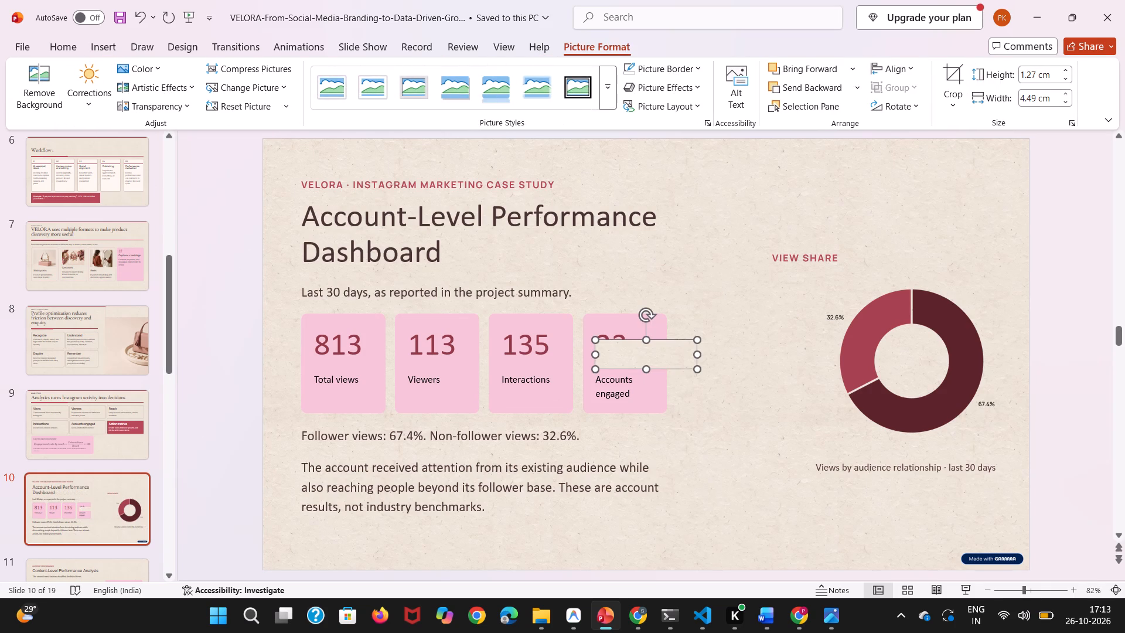
{"action": "left_click_drag", "start_coordinate": [768, 407], "coordinate": [990, 557]}
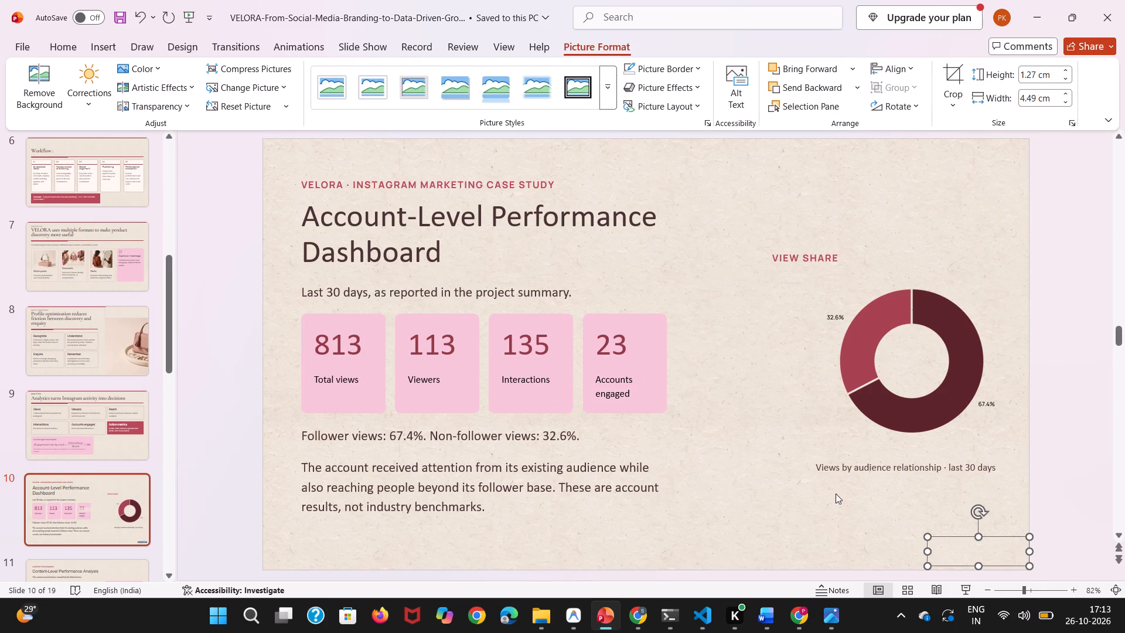
{"action": "left_click", "coordinate": [812, 487]}
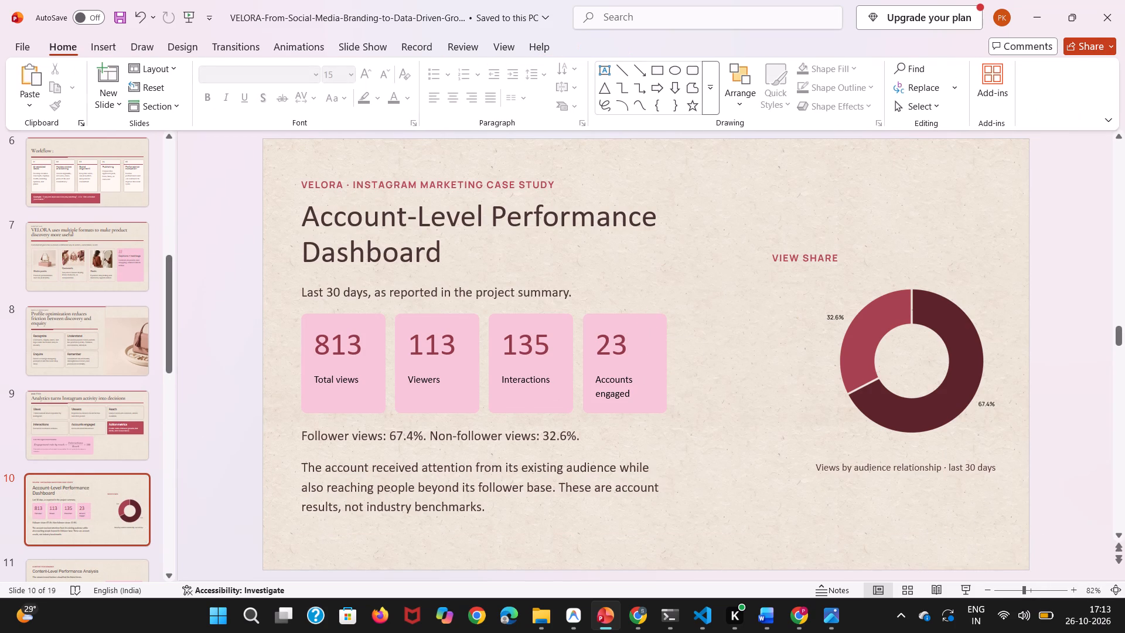
Delete the "VELORA · INSTAGRAM MARKETING CASE STUDY" text above the "Account-Level Performance Dashboard" title on slide 10.
{"action": "left_click", "coordinate": [496, 193]}
{"action": "left_click", "coordinate": [572, 186]}
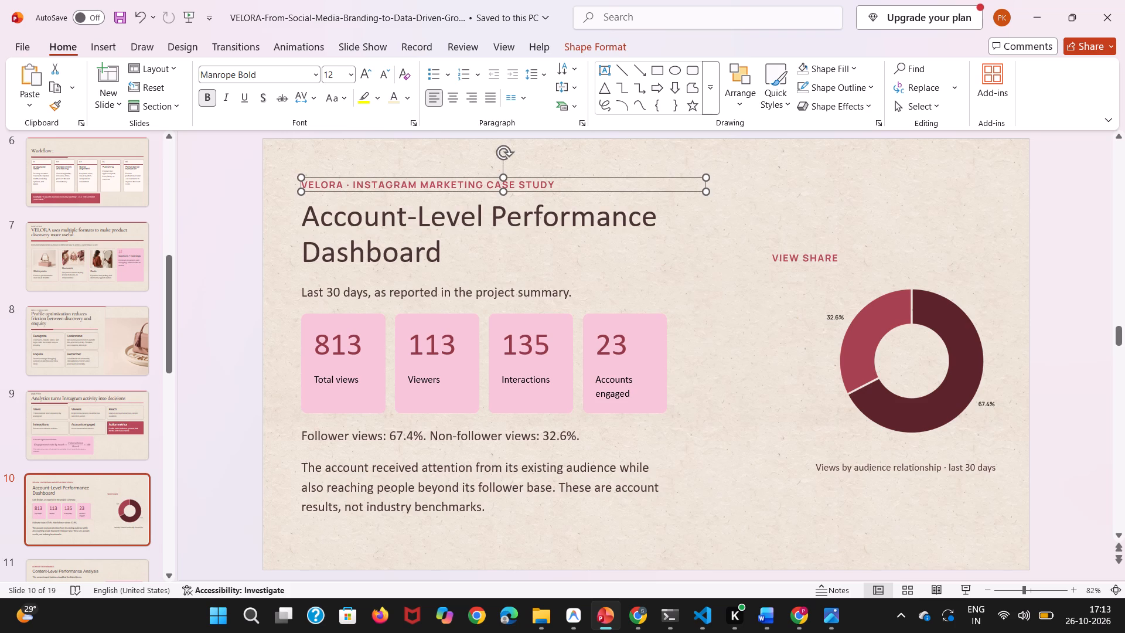
{"action": "left_click_drag", "start_coordinate": [572, 186], "coordinate": [630, 197]}
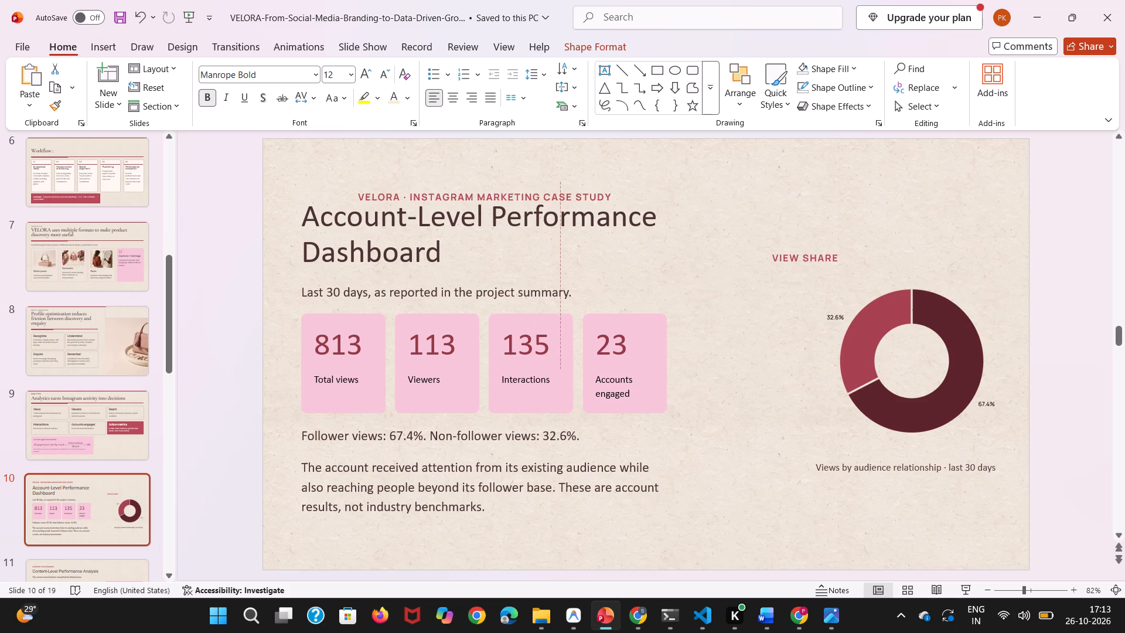
{"action": "left_click_drag", "start_coordinate": [630, 197], "coordinate": [609, 183]}
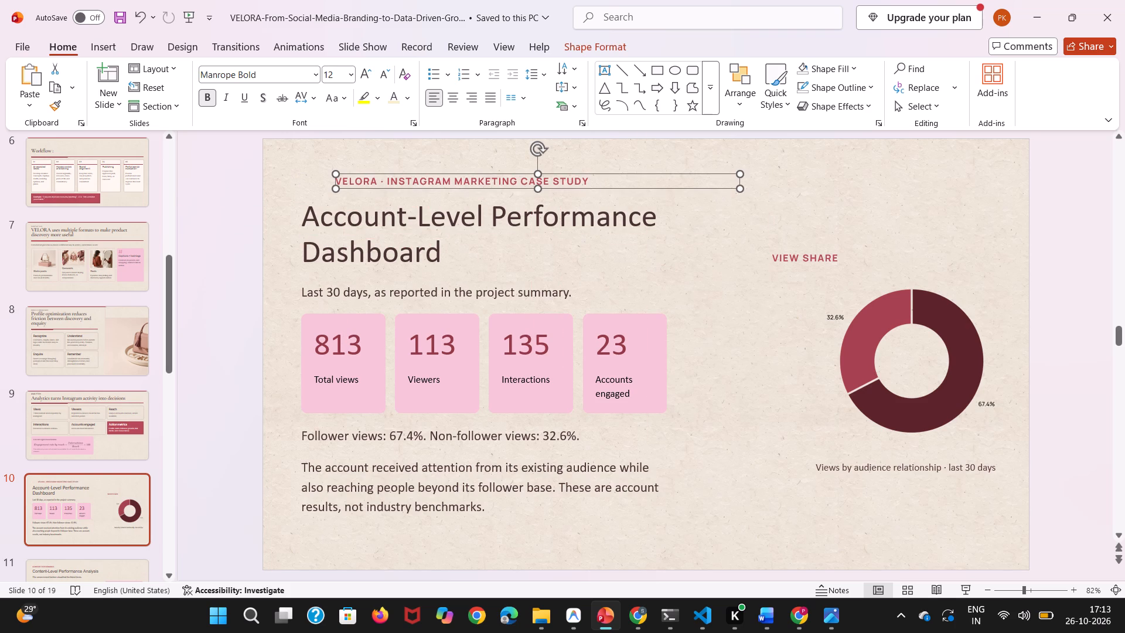
{"action": "double_click", "coordinate": [589, 179]}
{"action": "left_click_drag", "start_coordinate": [588, 181], "coordinate": [324, 183]}
{"action": "key", "text": "Delete"}
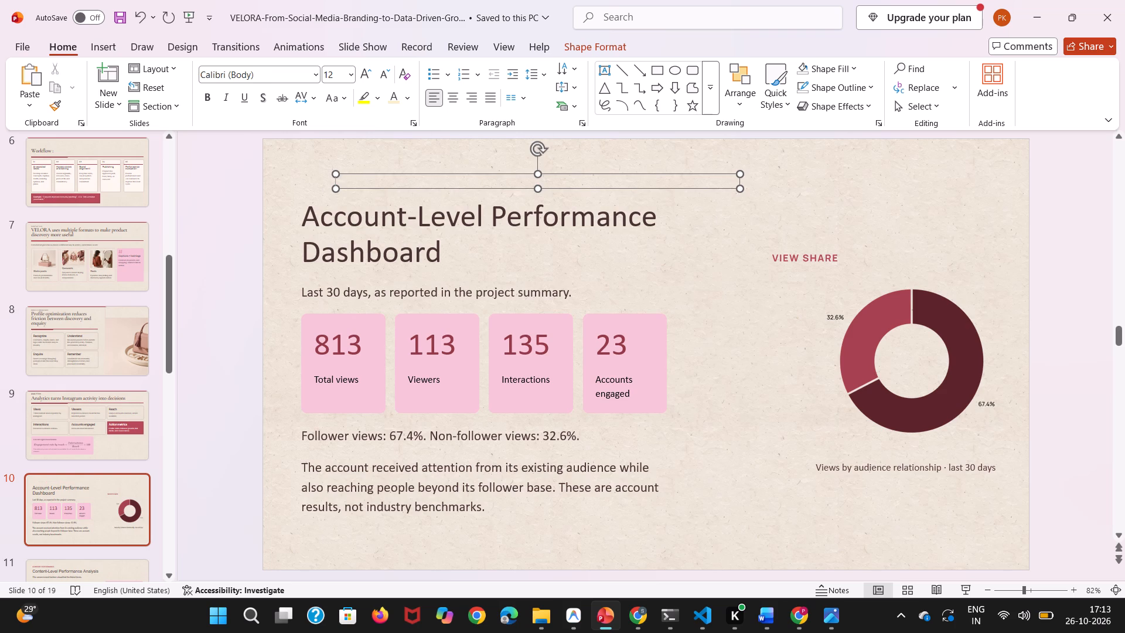
{"action": "left_click", "coordinate": [577, 238]}
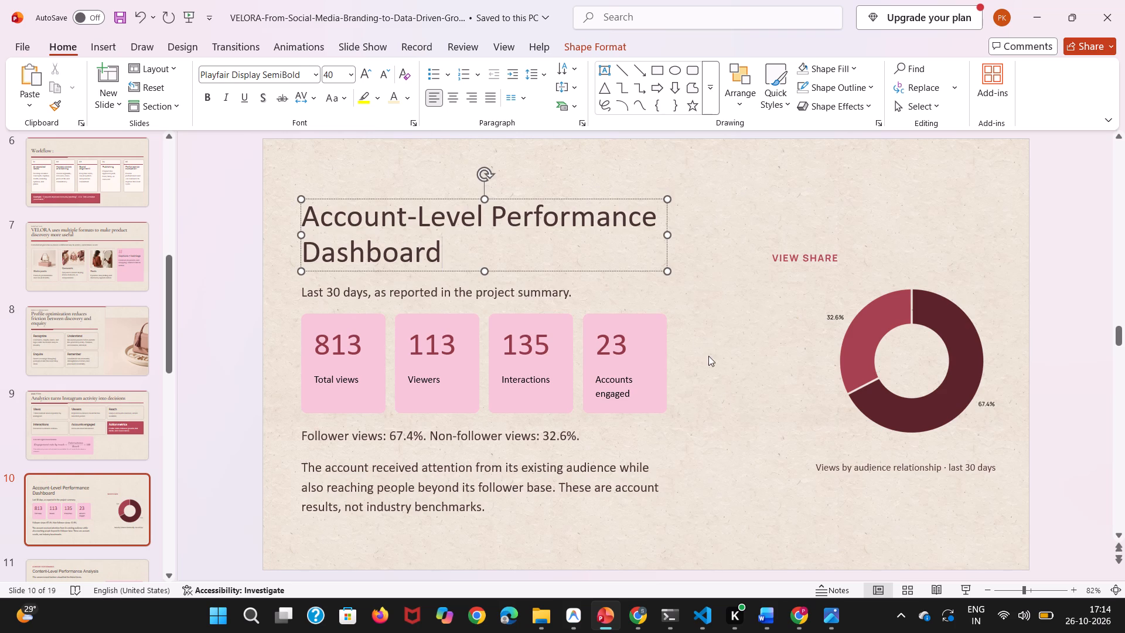
{"action": "left_click", "coordinate": [694, 449]}
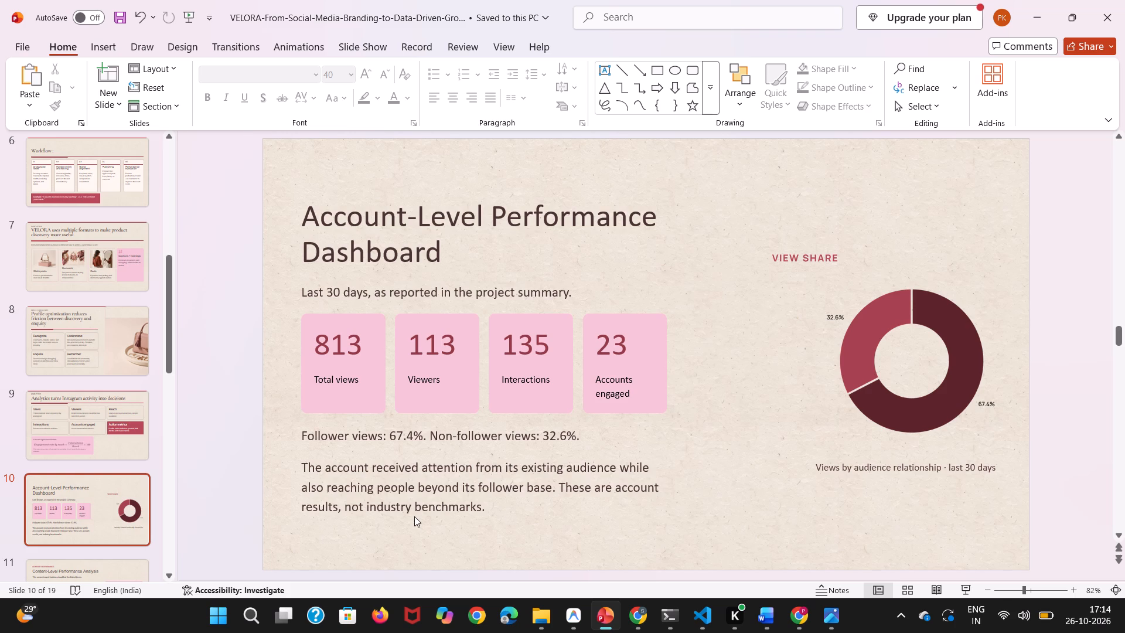
{"action": "left_click", "coordinate": [454, 550]}
{"action": "key", "text": "Down"}
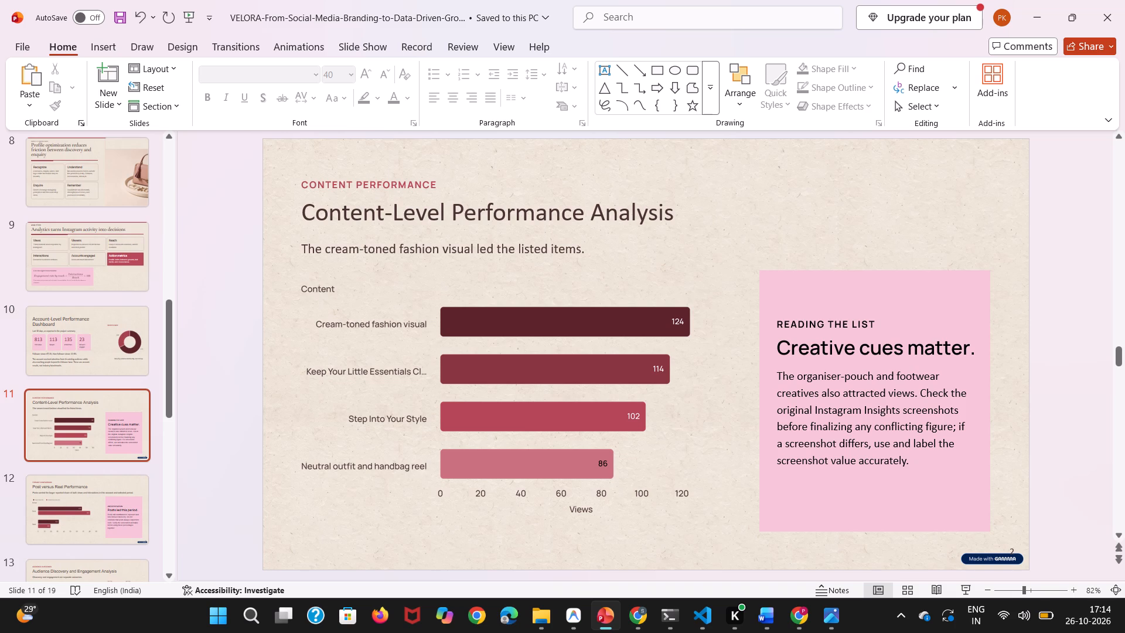
{"action": "left_click", "coordinate": [831, 315]}
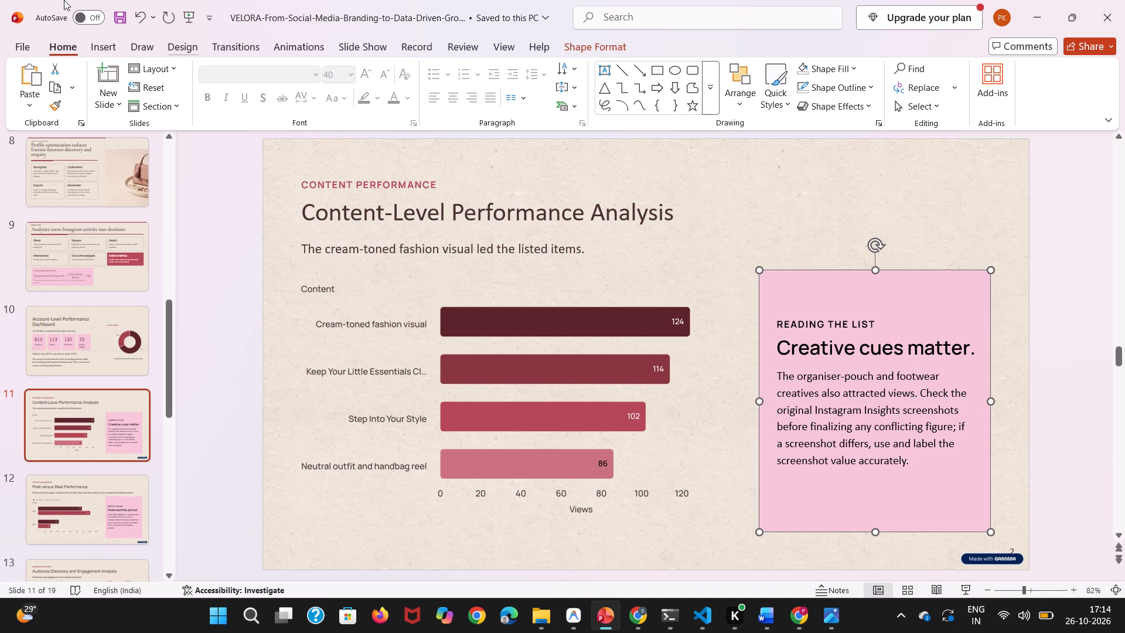
{"action": "left_click", "coordinate": [100, 44]}
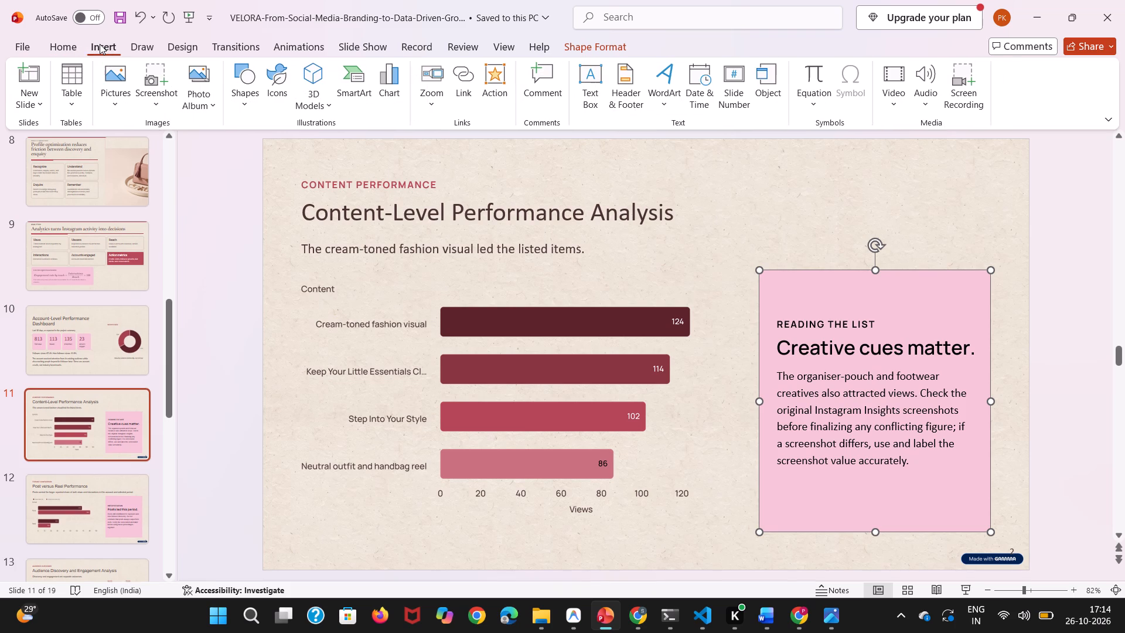
{"action": "left_click", "coordinate": [114, 104]}
{"action": "left_click", "coordinate": [121, 145]}
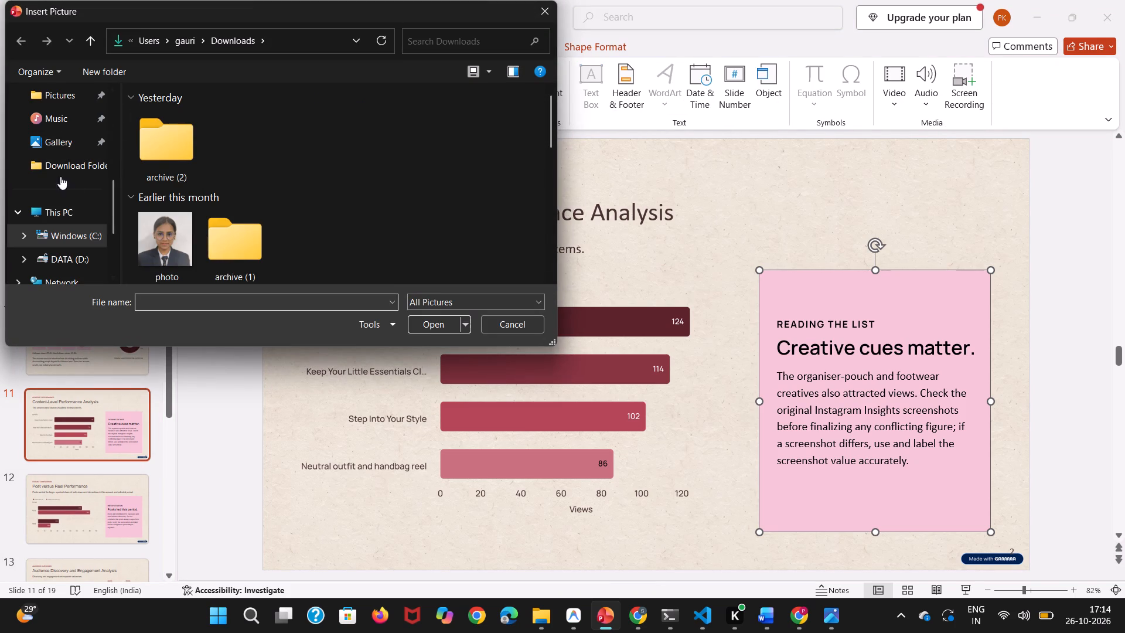
{"action": "scroll", "coordinate": [55, 110], "scroll_direction": "up", "scroll_amount": 5}
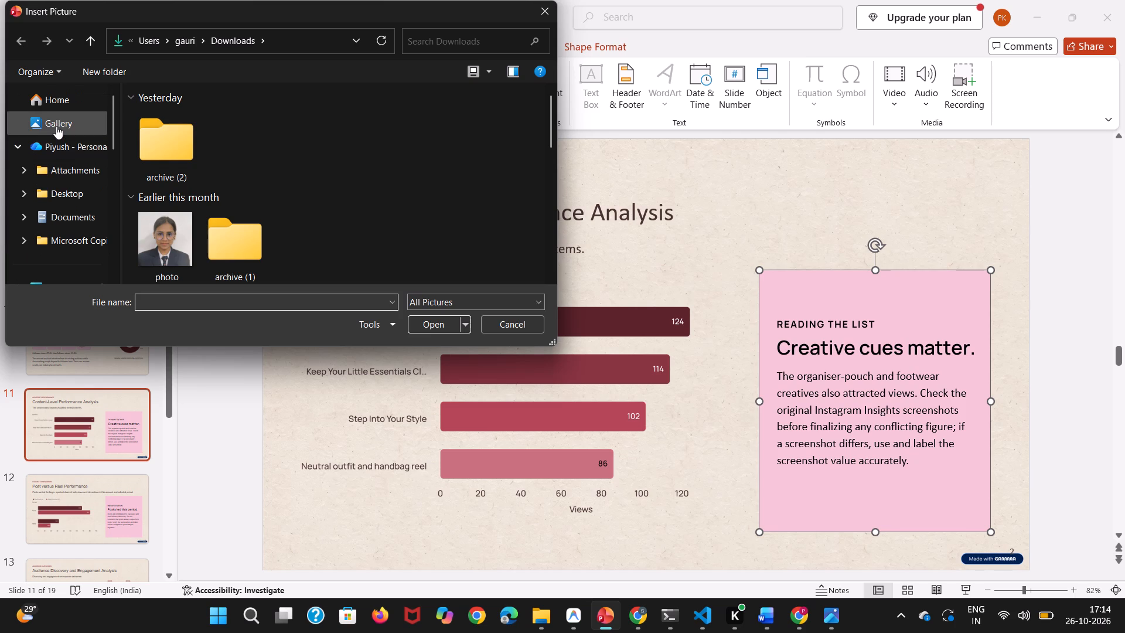
{"action": "left_click", "coordinate": [56, 126]}
{"action": "scroll", "coordinate": [233, 195], "scroll_direction": "down", "scroll_amount": 2}
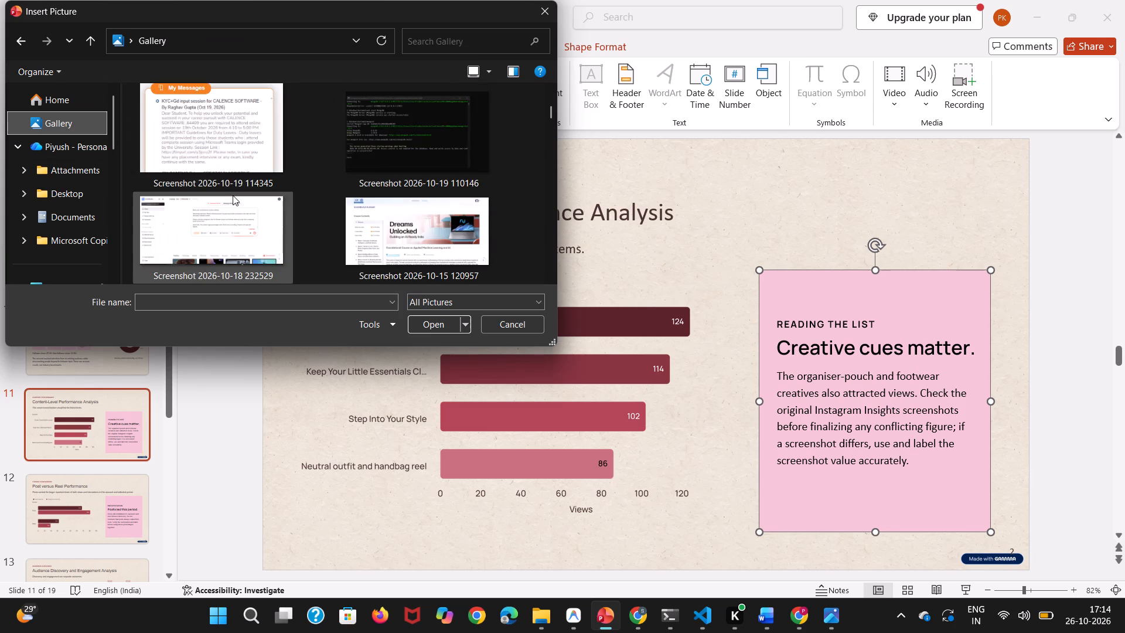
{"action": "scroll", "coordinate": [233, 195], "scroll_direction": "down", "scroll_amount": 4}
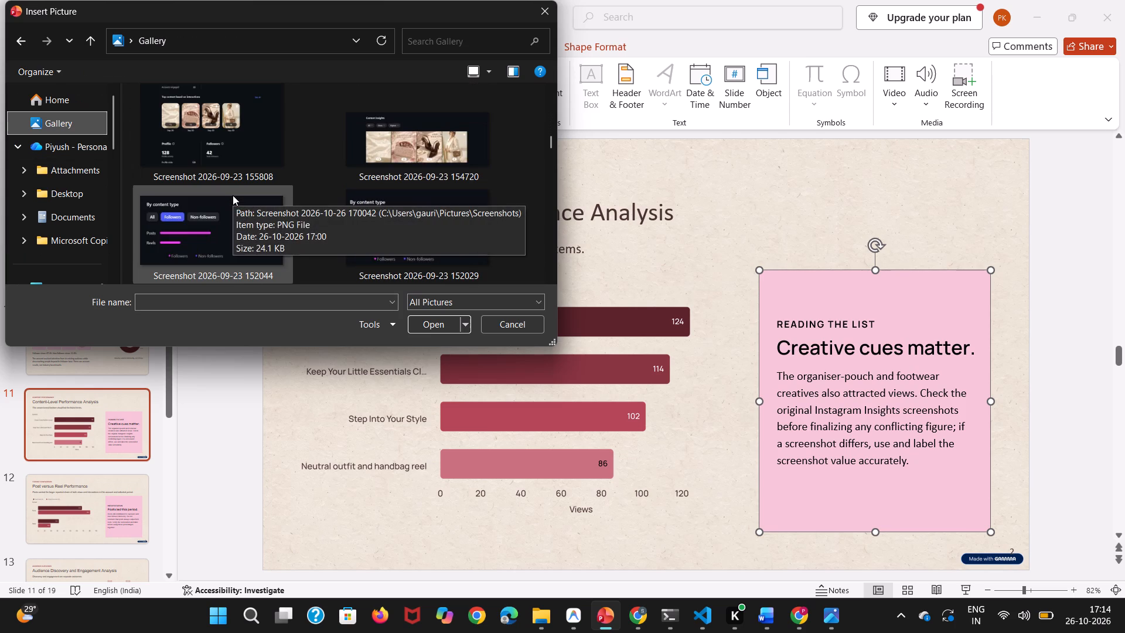
{"action": "scroll", "coordinate": [233, 195], "scroll_direction": "up", "scroll_amount": 1}
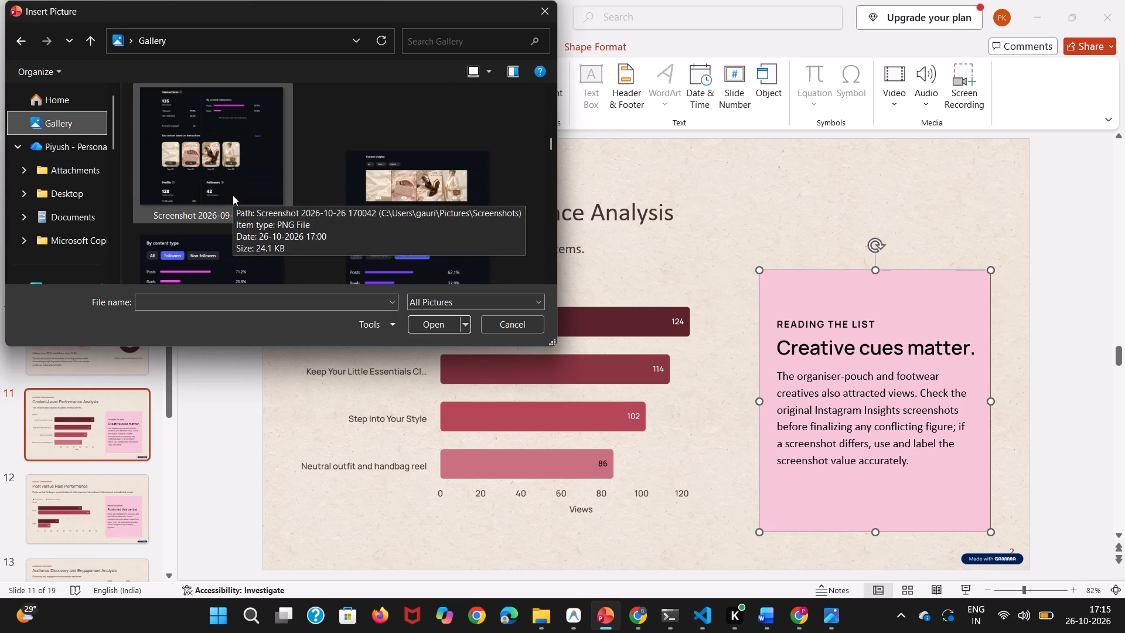
{"action": "scroll", "coordinate": [233, 195], "scroll_direction": "up", "scroll_amount": 1}
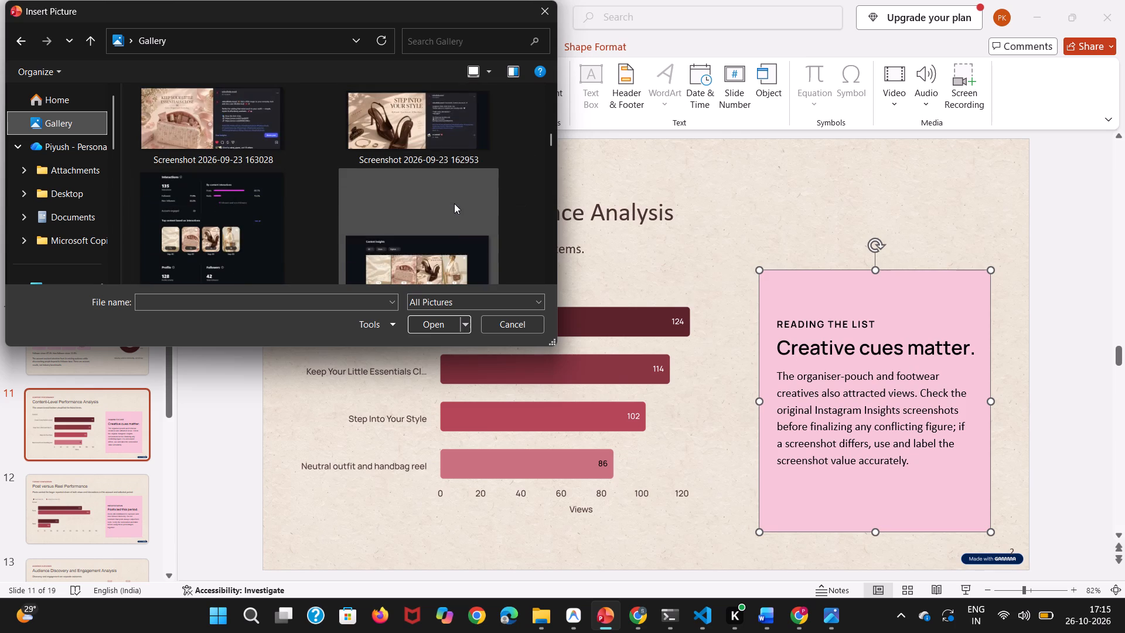
{"action": "scroll", "coordinate": [454, 203], "scroll_direction": "down", "scroll_amount": 1}
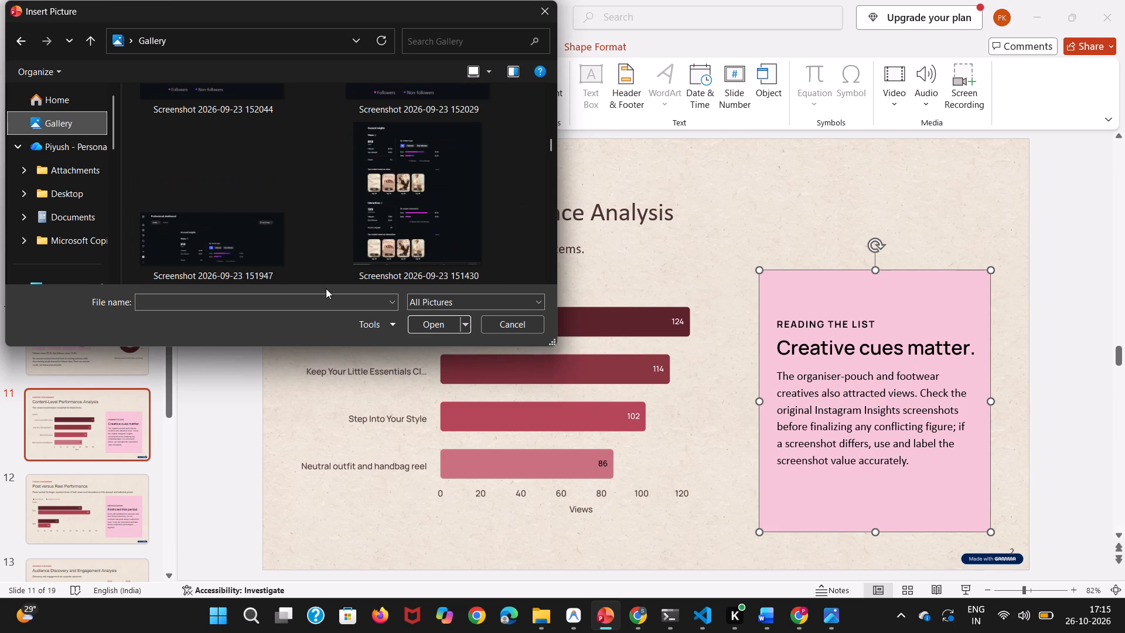
{"action": "scroll", "coordinate": [323, 254], "scroll_direction": "down", "scroll_amount": 1}
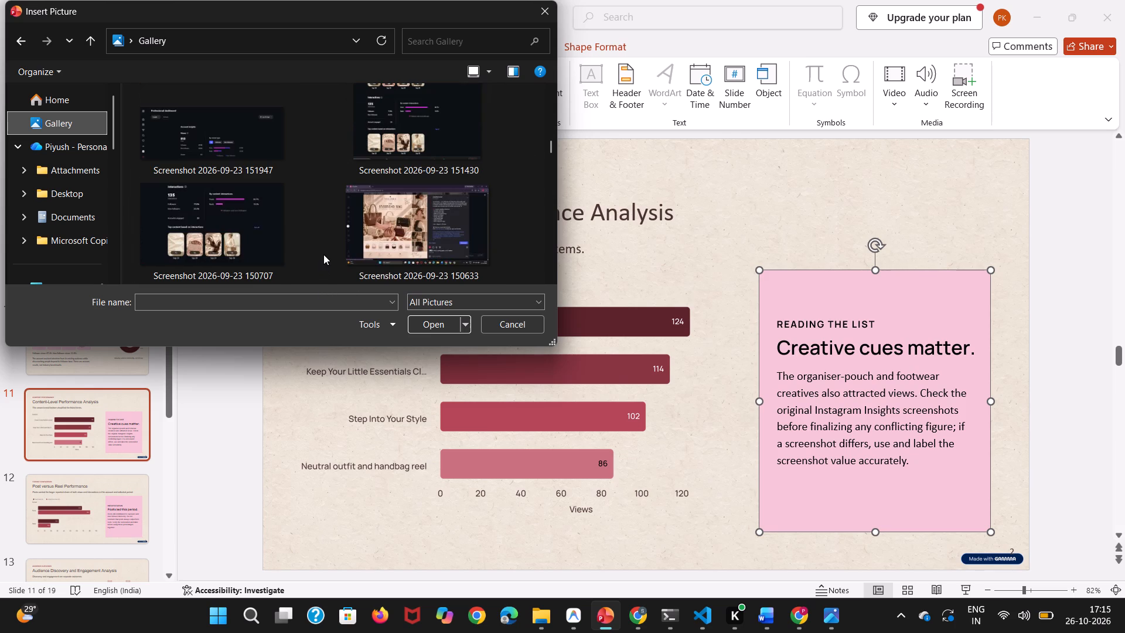
{"action": "scroll", "coordinate": [323, 254], "scroll_direction": "down", "scroll_amount": 1}
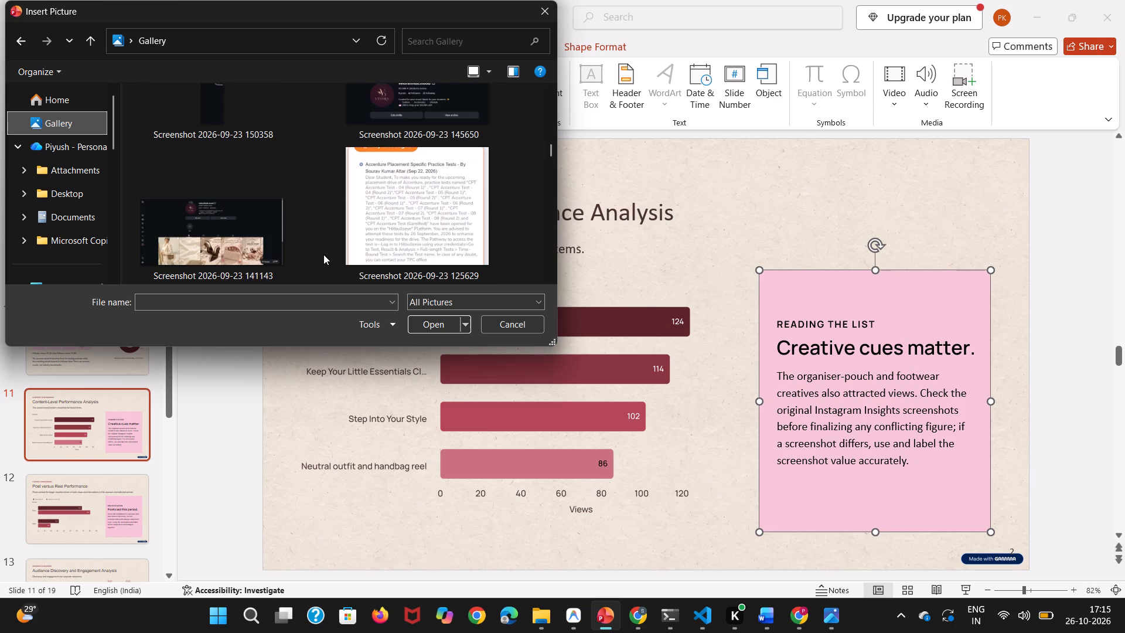
{"action": "scroll", "coordinate": [323, 254], "scroll_direction": "up", "scroll_amount": 1}
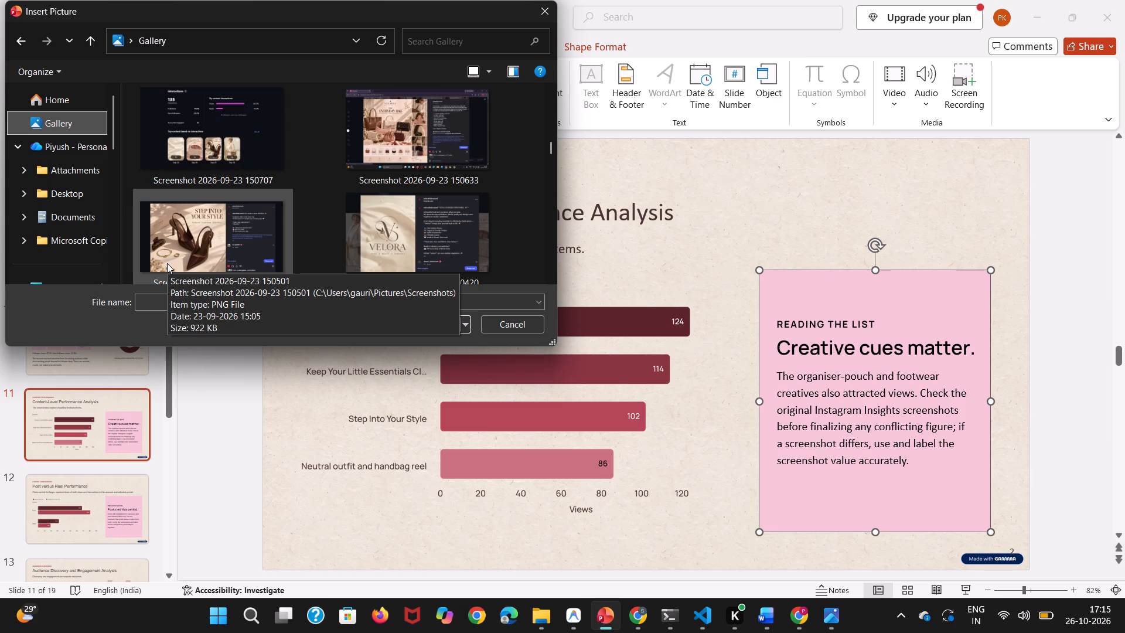
{"action": "scroll", "coordinate": [249, 241], "scroll_direction": "up", "scroll_amount": 1}
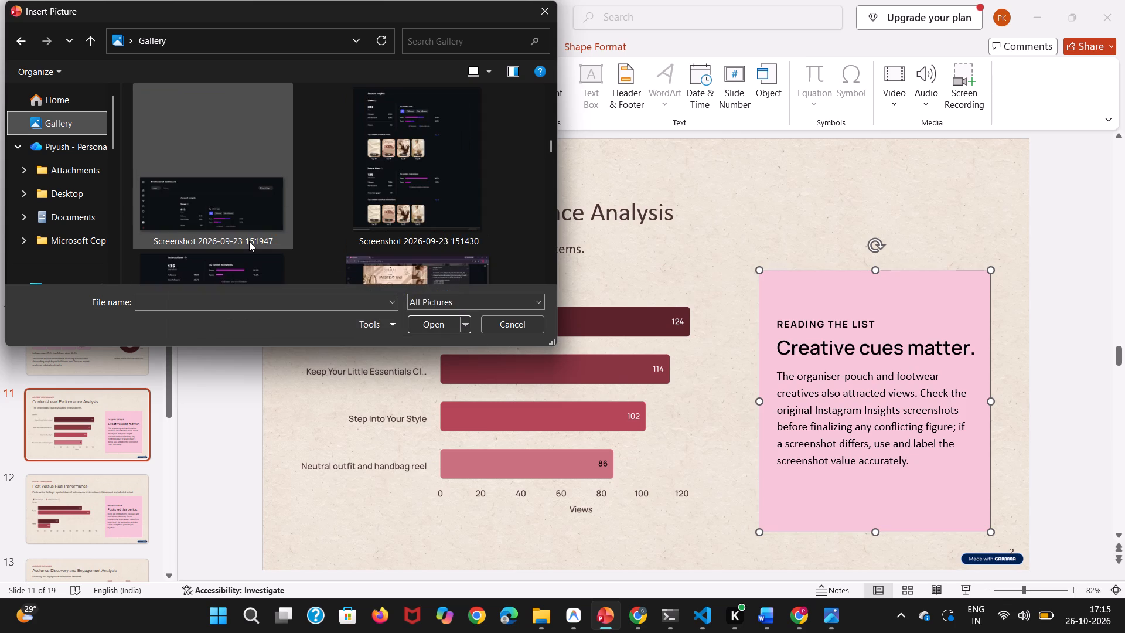
{"action": "scroll", "coordinate": [249, 241], "scroll_direction": "down", "scroll_amount": 1}
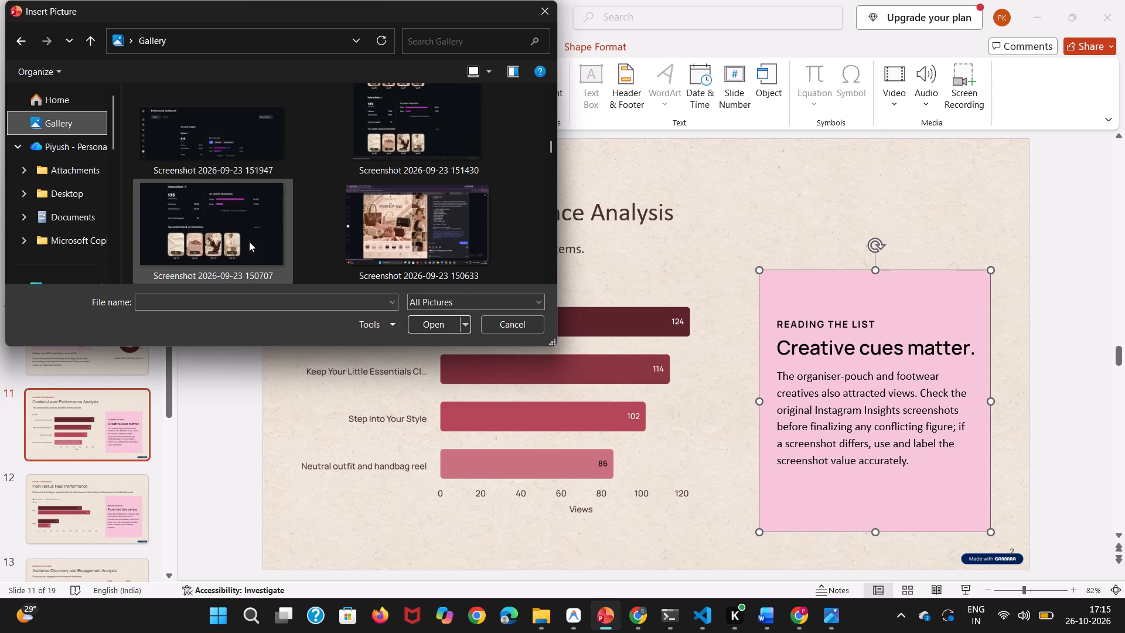
{"action": "scroll", "coordinate": [249, 241], "scroll_direction": "up", "scroll_amount": 1}
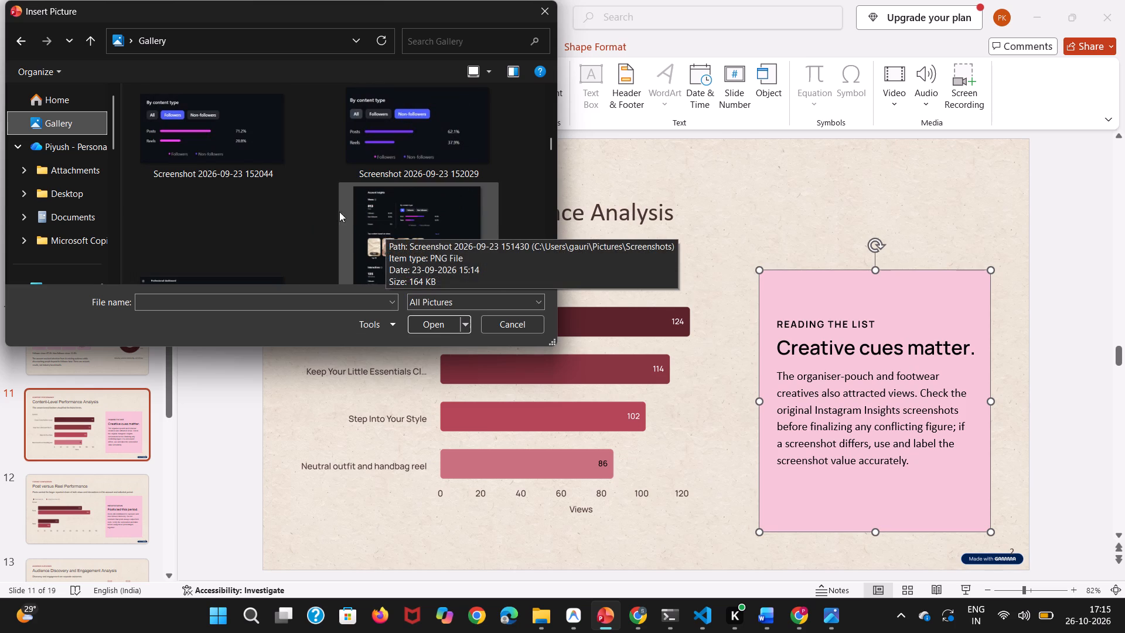
{"action": "scroll", "coordinate": [209, 141], "scroll_direction": "up", "scroll_amount": 8, "text": "ctrl"}
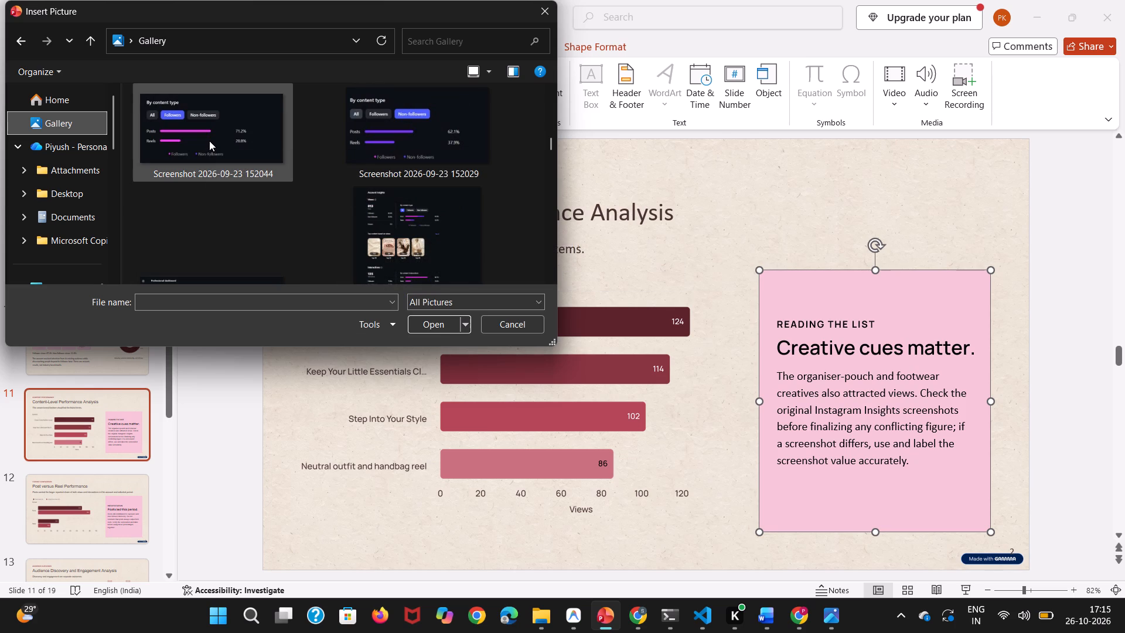
{"action": "scroll", "coordinate": [209, 141], "scroll_direction": "up", "scroll_amount": 5, "text": "ctrl"}
{"action": "key", "text": "ctrl+minus"}
{"action": "key", "text": "ctrl+equal"}
{"action": "key", "text": "ctrl+equal"}
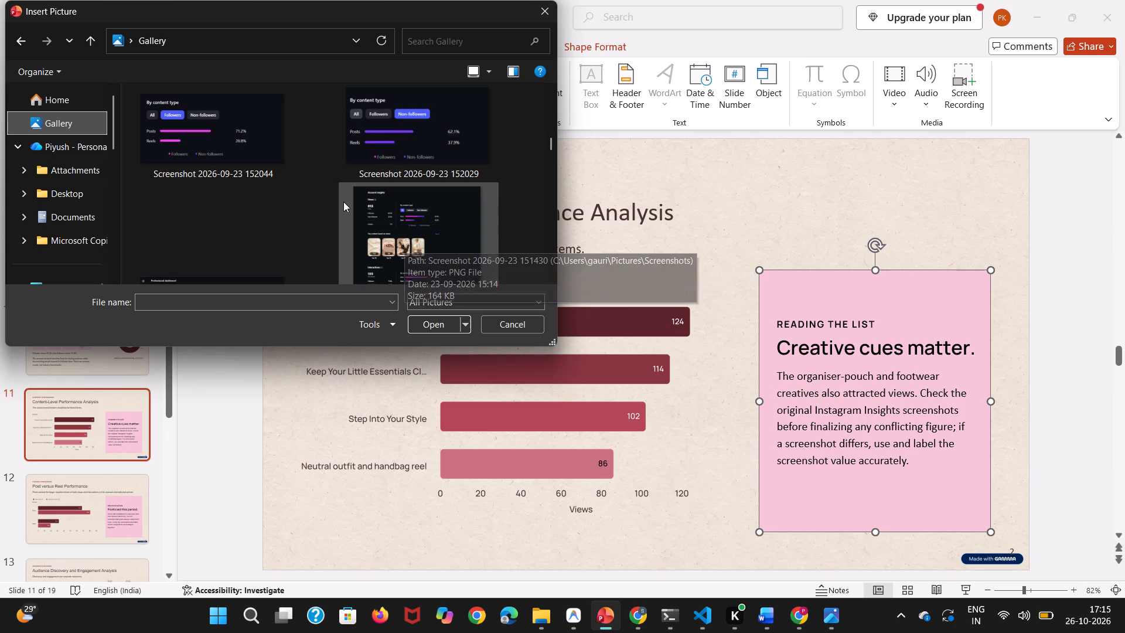
{"action": "double_click", "coordinate": [415, 237]}
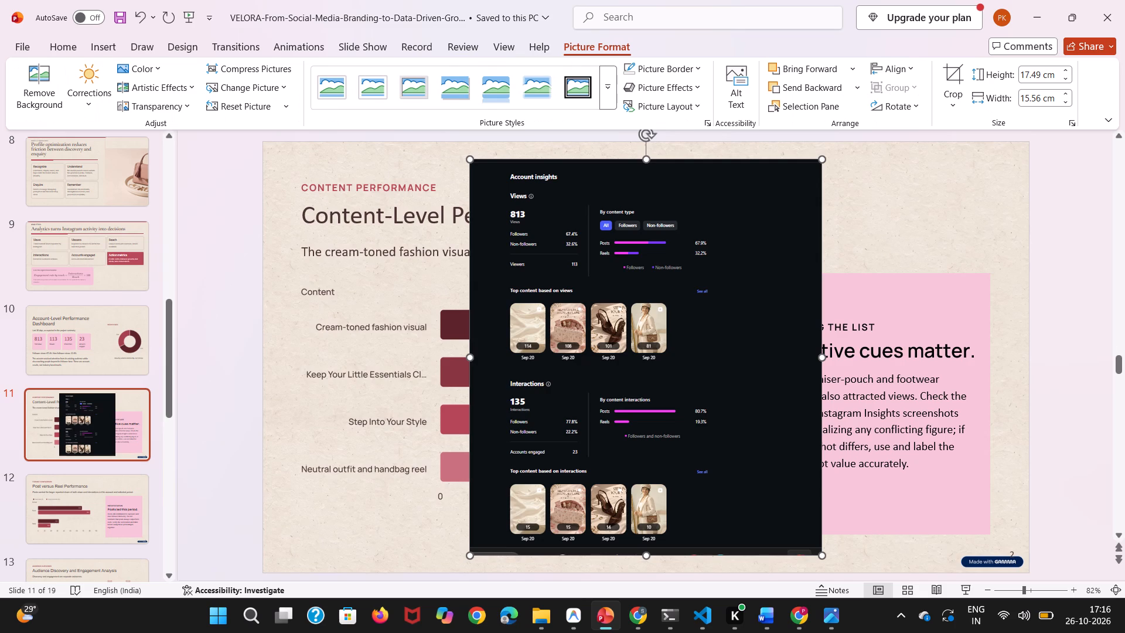
Move the account insights screenshot over slide 11's pink "Creative cues matter." card, beside the bar chart.
{"action": "left_click_drag", "start_coordinate": [679, 318], "coordinate": [896, 370]}
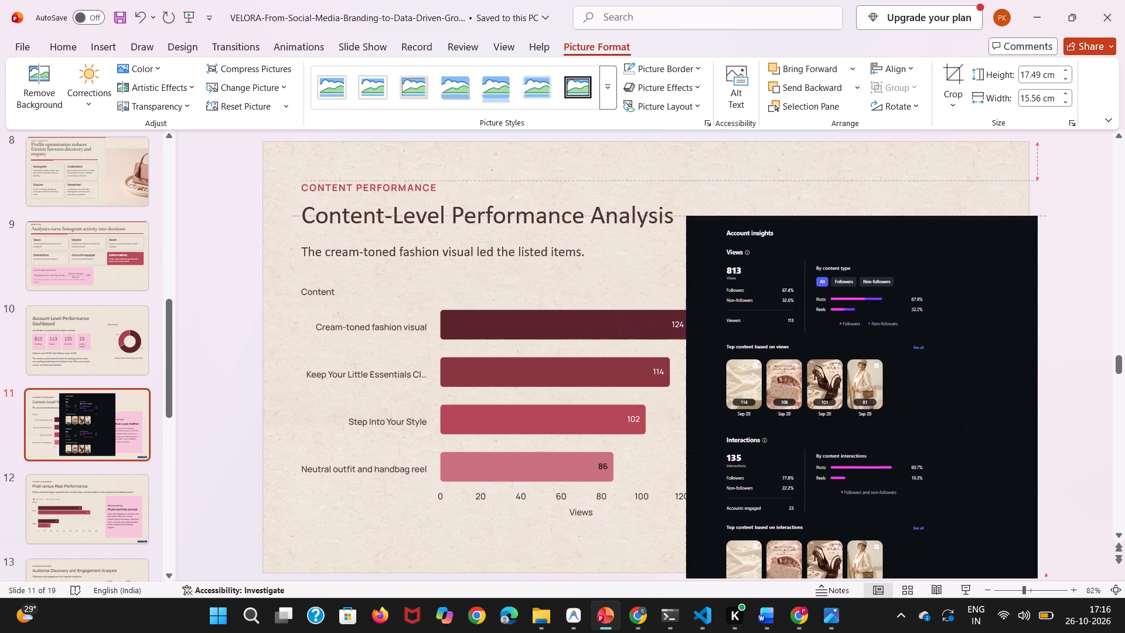
{"action": "left_click_drag", "start_coordinate": [896, 370], "coordinate": [905, 358]}
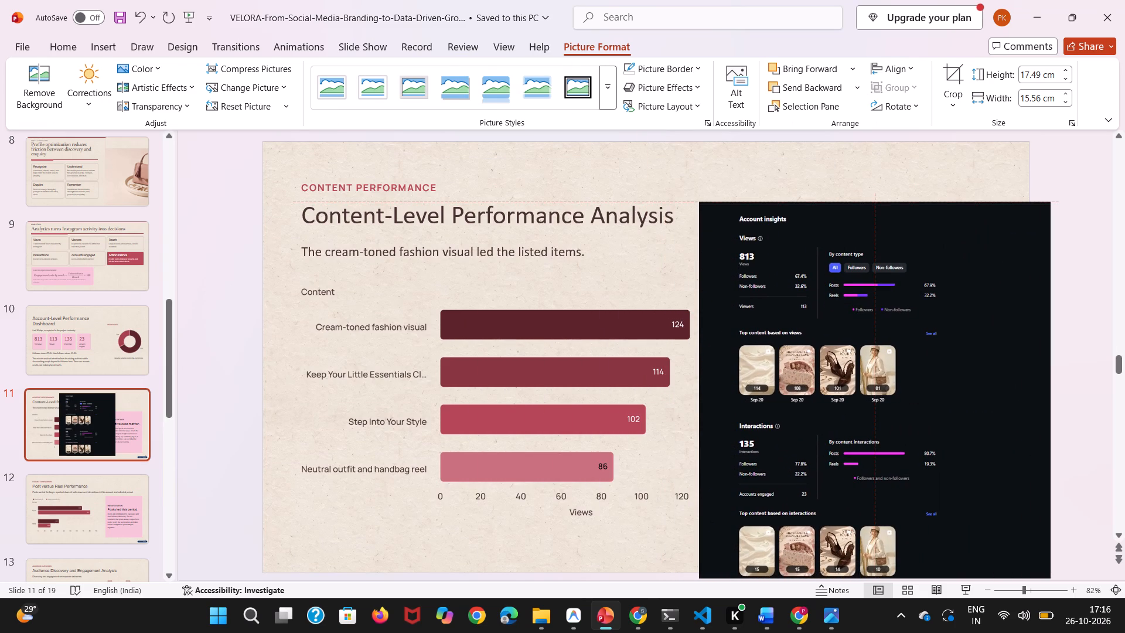
{"action": "left_click_drag", "start_coordinate": [905, 358], "coordinate": [893, 345]}
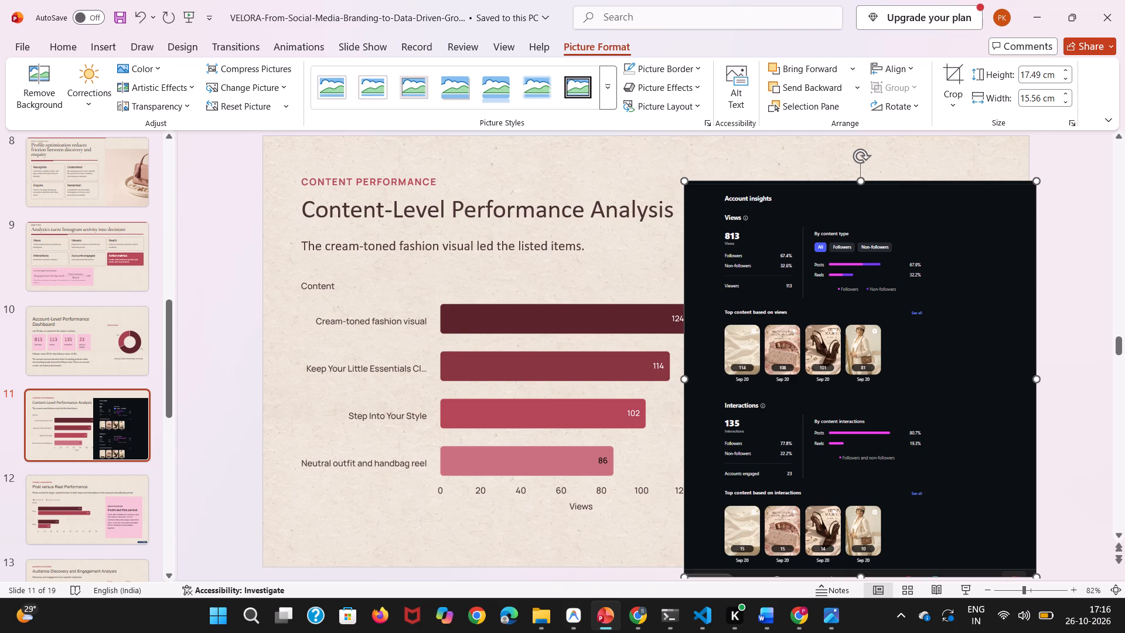
{"action": "left_click", "coordinate": [95, 50]}
{"action": "left_click", "coordinate": [121, 103]}
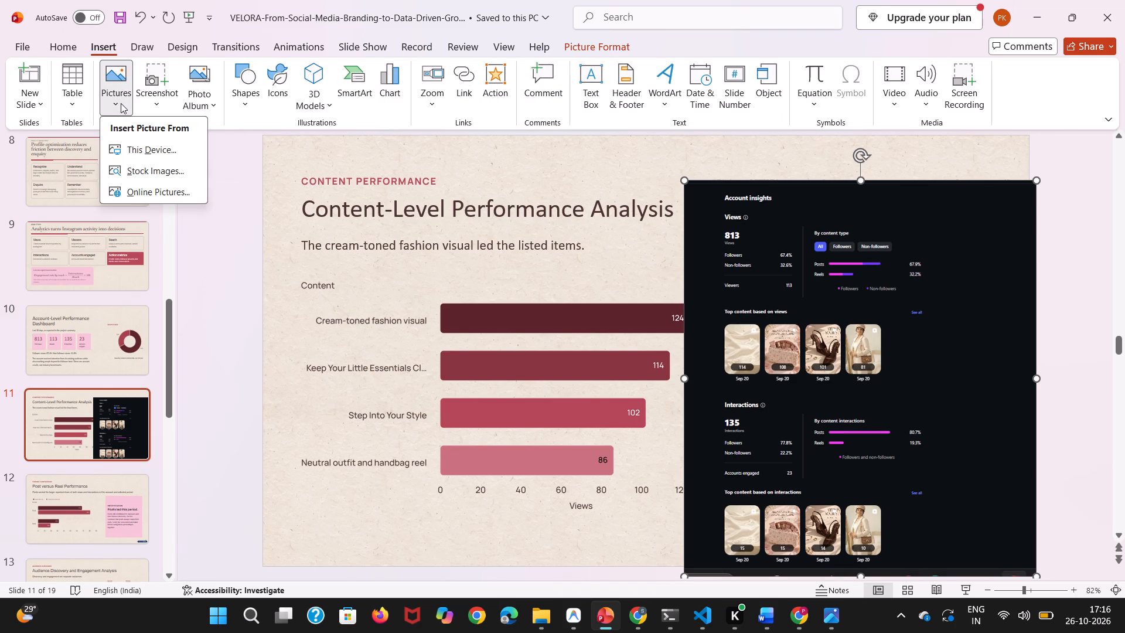
{"action": "left_click", "coordinate": [129, 150]}
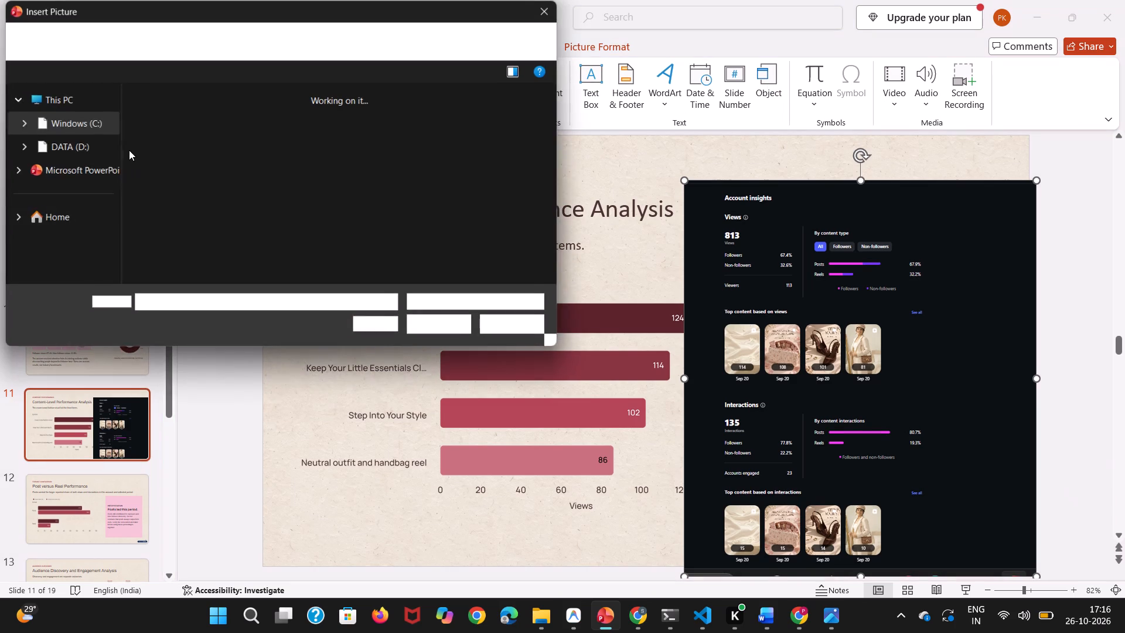
{"action": "left_click", "coordinate": [65, 146]}
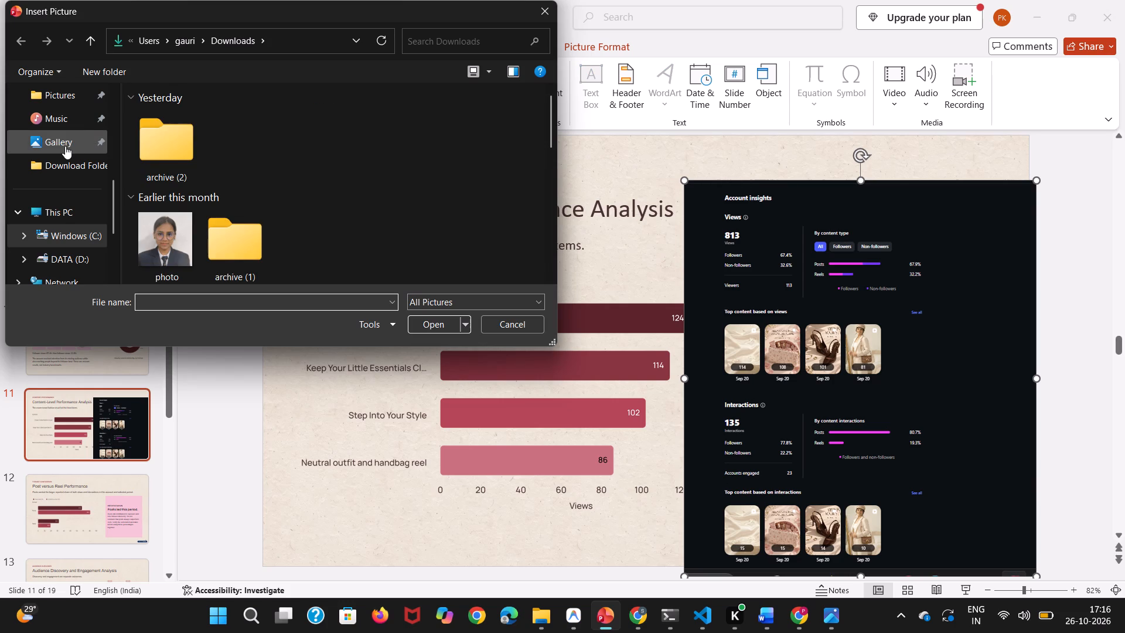
{"action": "scroll", "coordinate": [241, 156], "scroll_direction": "down", "scroll_amount": 2}
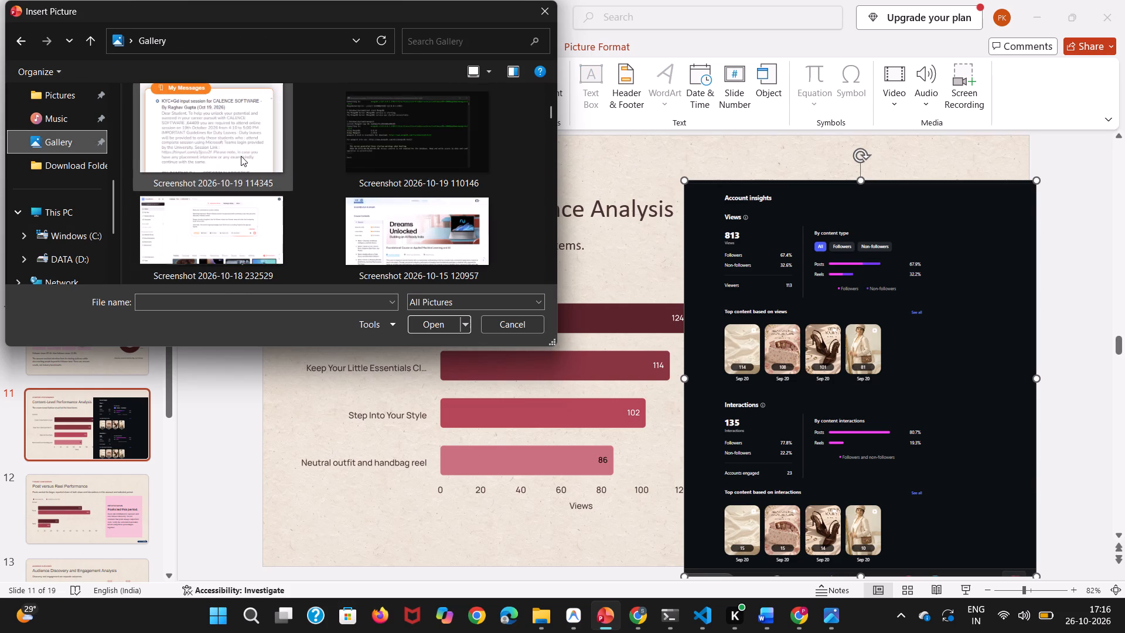
{"action": "scroll", "coordinate": [241, 156], "scroll_direction": "down", "scroll_amount": 5}
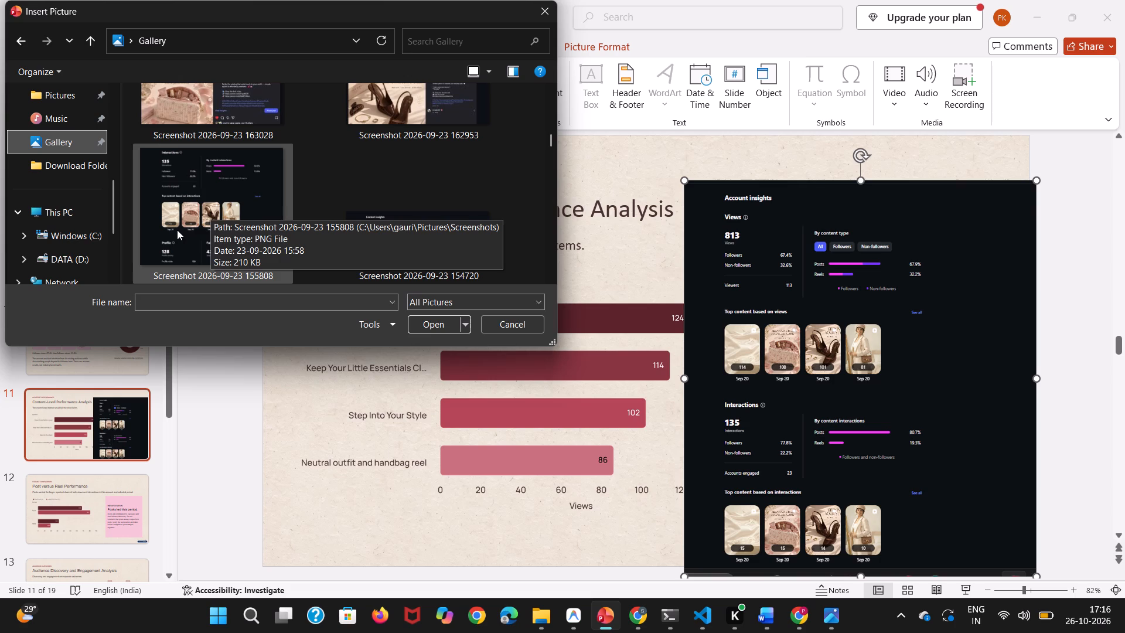
{"action": "scroll", "coordinate": [177, 230], "scroll_direction": "down", "scroll_amount": 1}
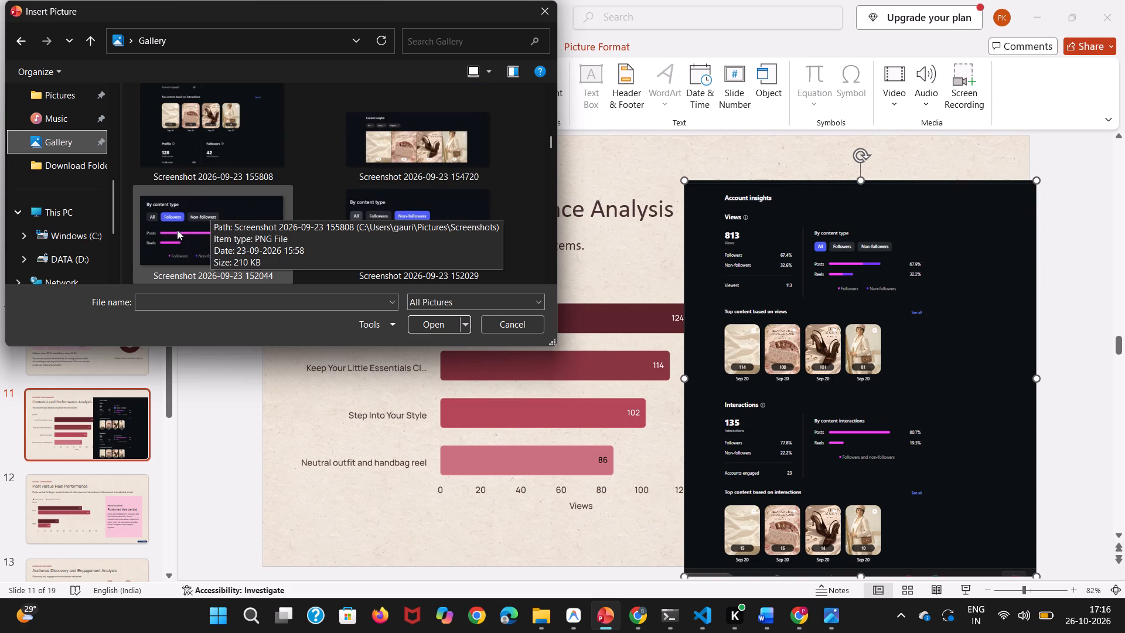
{"action": "scroll", "coordinate": [177, 230], "scroll_direction": "down", "scroll_amount": 1}
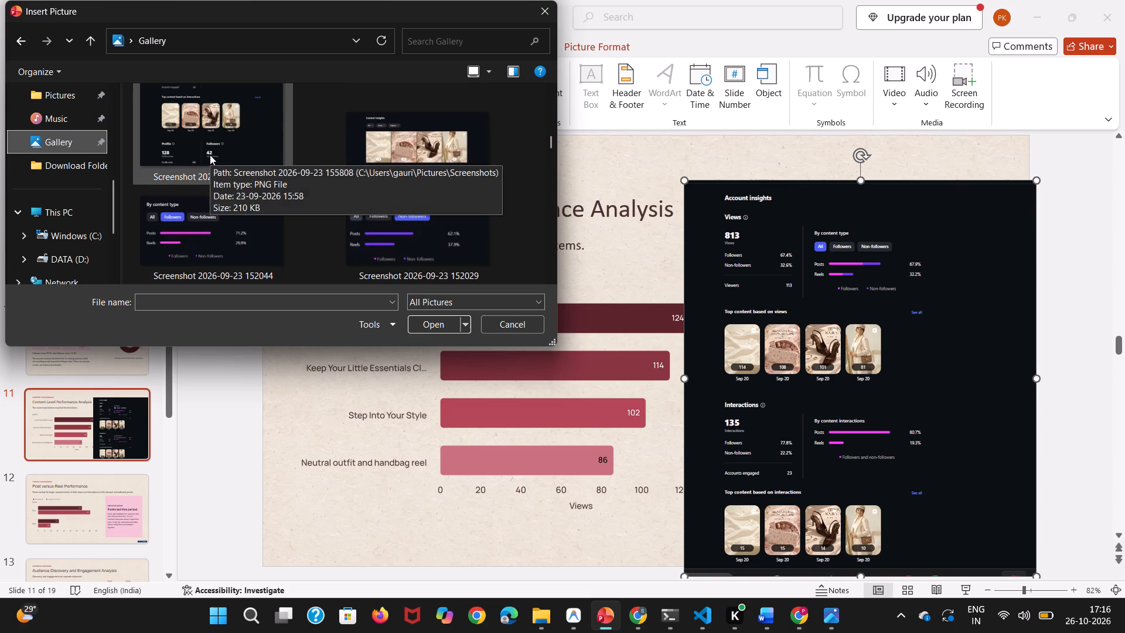
{"action": "double_click", "coordinate": [210, 155]}
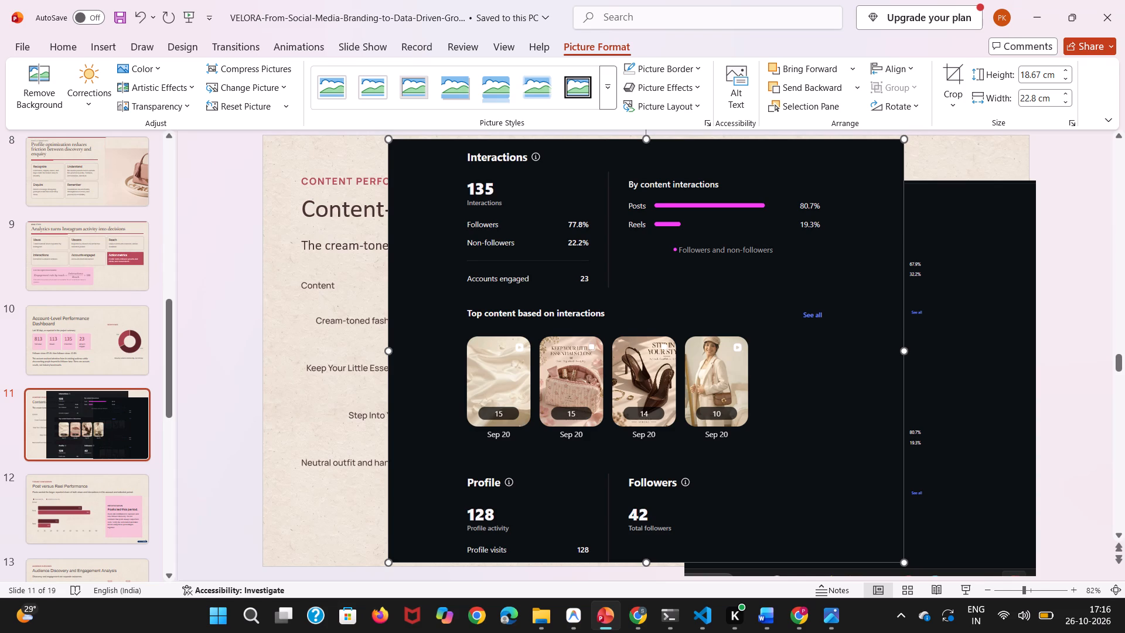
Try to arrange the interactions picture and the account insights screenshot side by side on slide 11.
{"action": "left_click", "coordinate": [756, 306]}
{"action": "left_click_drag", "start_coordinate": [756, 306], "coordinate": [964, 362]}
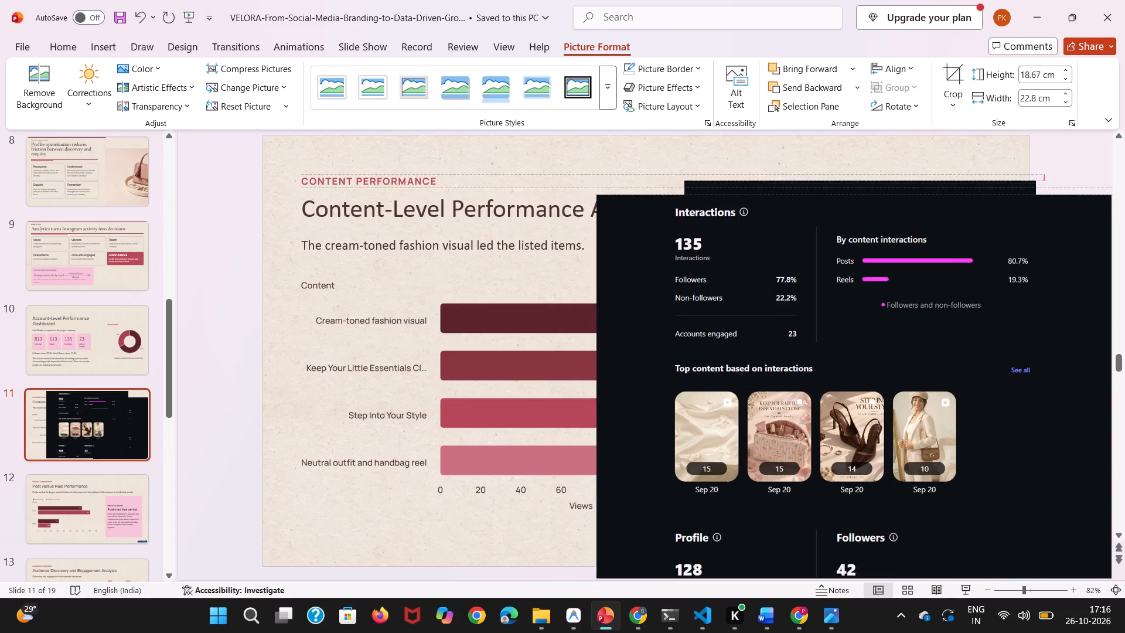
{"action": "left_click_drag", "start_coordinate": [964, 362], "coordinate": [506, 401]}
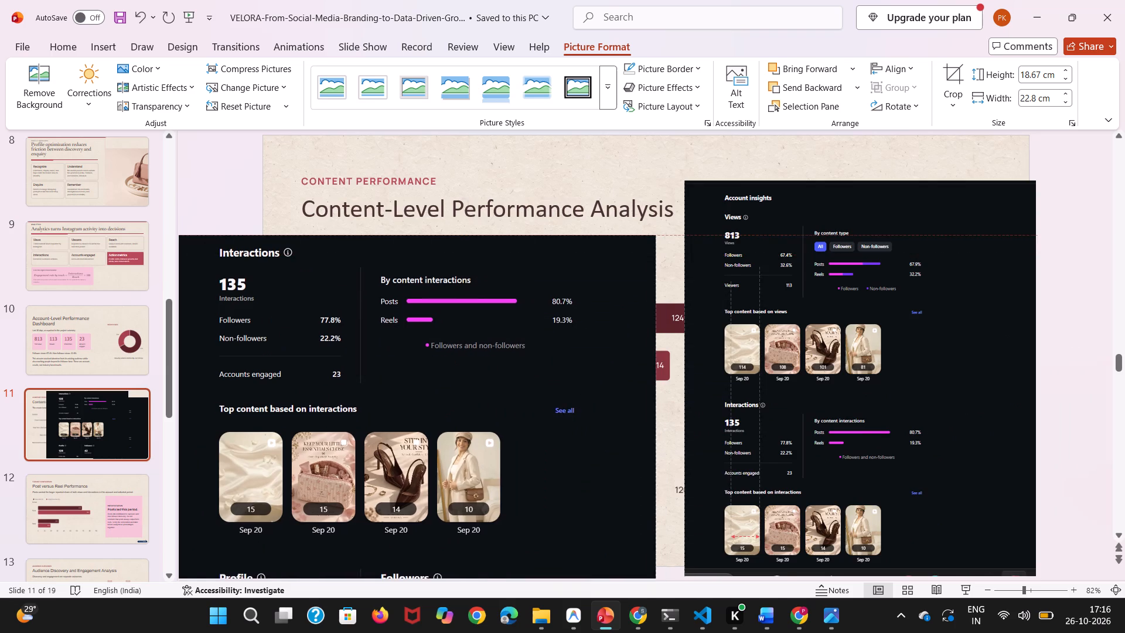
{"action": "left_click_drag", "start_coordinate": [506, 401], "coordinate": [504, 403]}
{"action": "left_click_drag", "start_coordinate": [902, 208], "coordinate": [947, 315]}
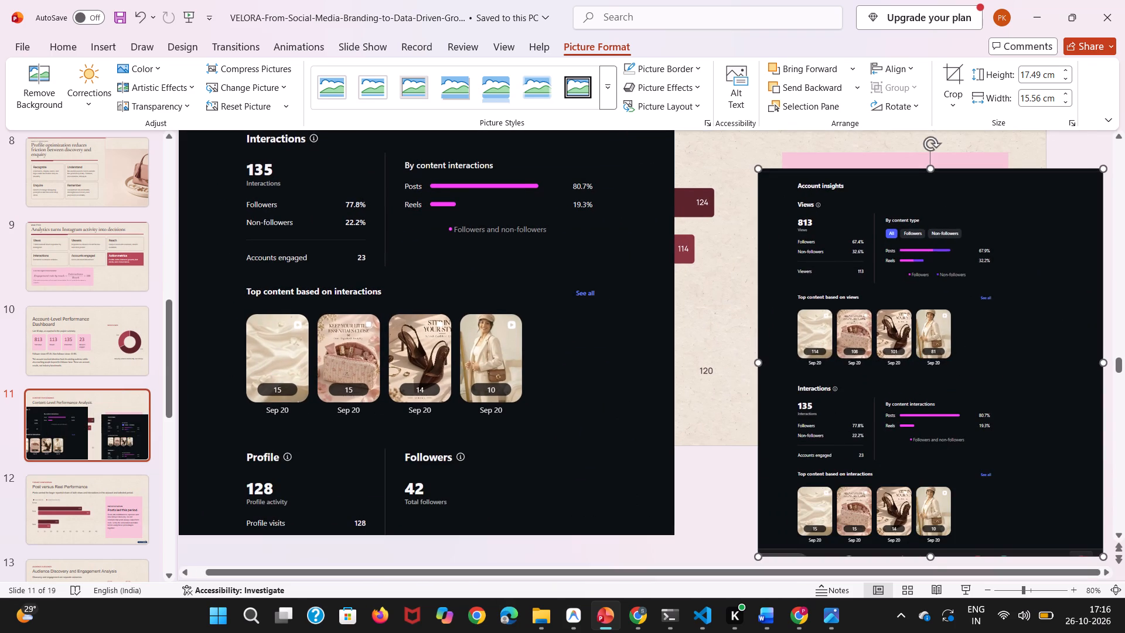
Delete the interactions picture from slide 11, keeping the account insights screenshot.
{"action": "left_click", "coordinate": [611, 151]}
{"action": "key", "text": "Delete"}
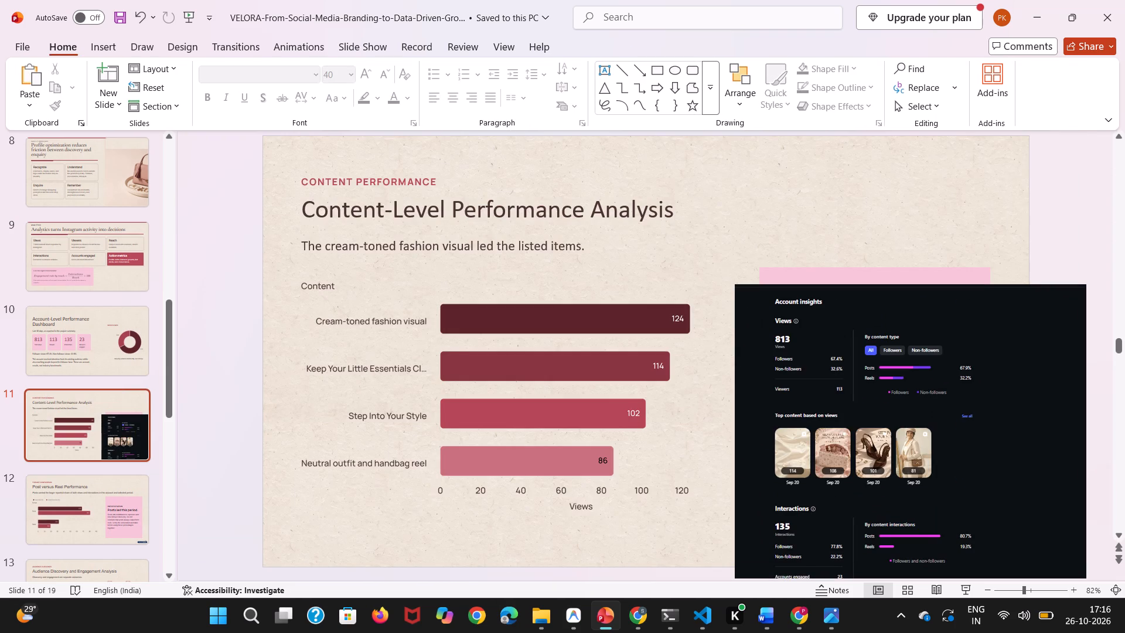
Shrink the account insights screenshot and place it beside the bar chart, flush with the slide's right edge, over the pink card and Gamma badge.
{"action": "left_click_drag", "start_coordinate": [928, 312], "coordinate": [911, 252]}
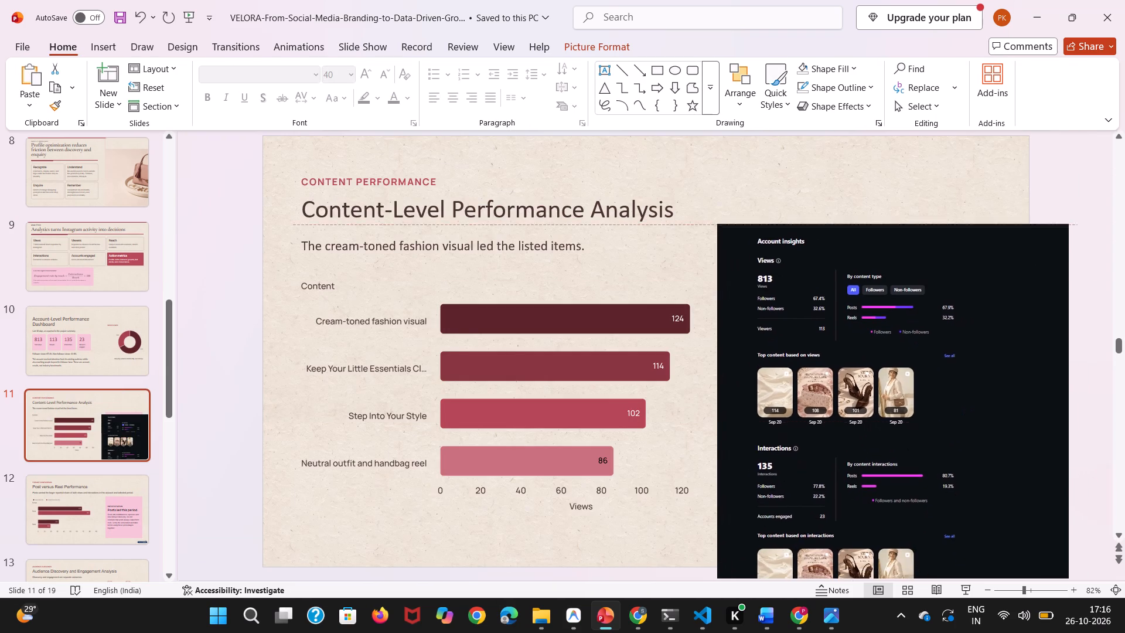
{"action": "left_click_drag", "start_coordinate": [911, 252], "coordinate": [918, 191]}
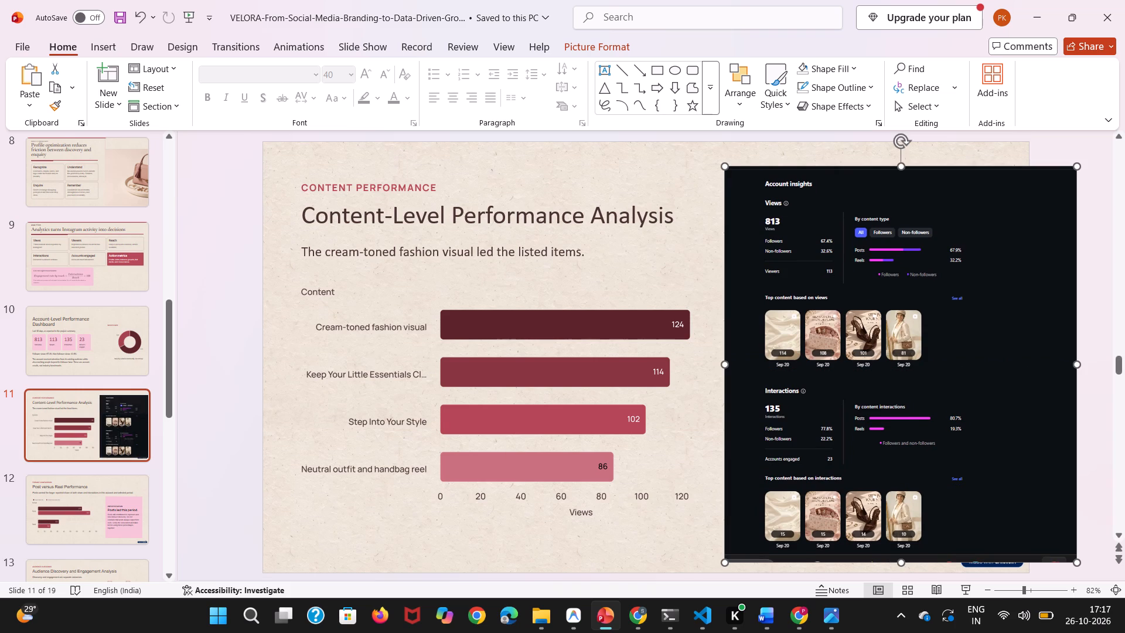
{"action": "left_click_drag", "start_coordinate": [1079, 563], "coordinate": [977, 568]}
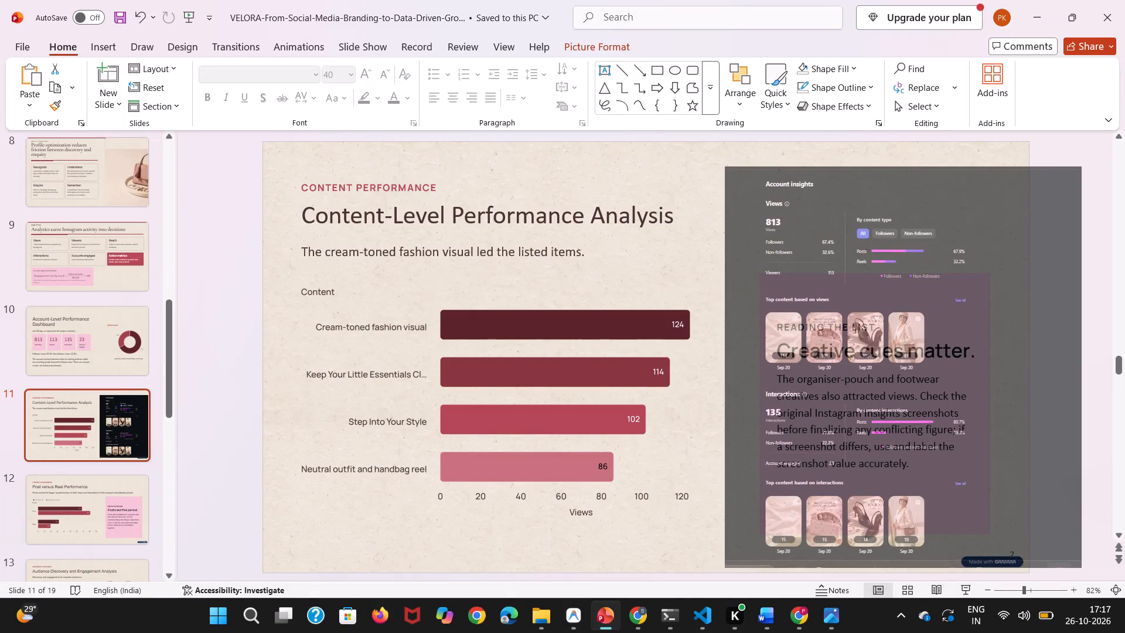
{"action": "left_click_drag", "start_coordinate": [977, 568], "coordinate": [905, 543]}
{"action": "left_click_drag", "start_coordinate": [960, 439], "coordinate": [928, 463]}
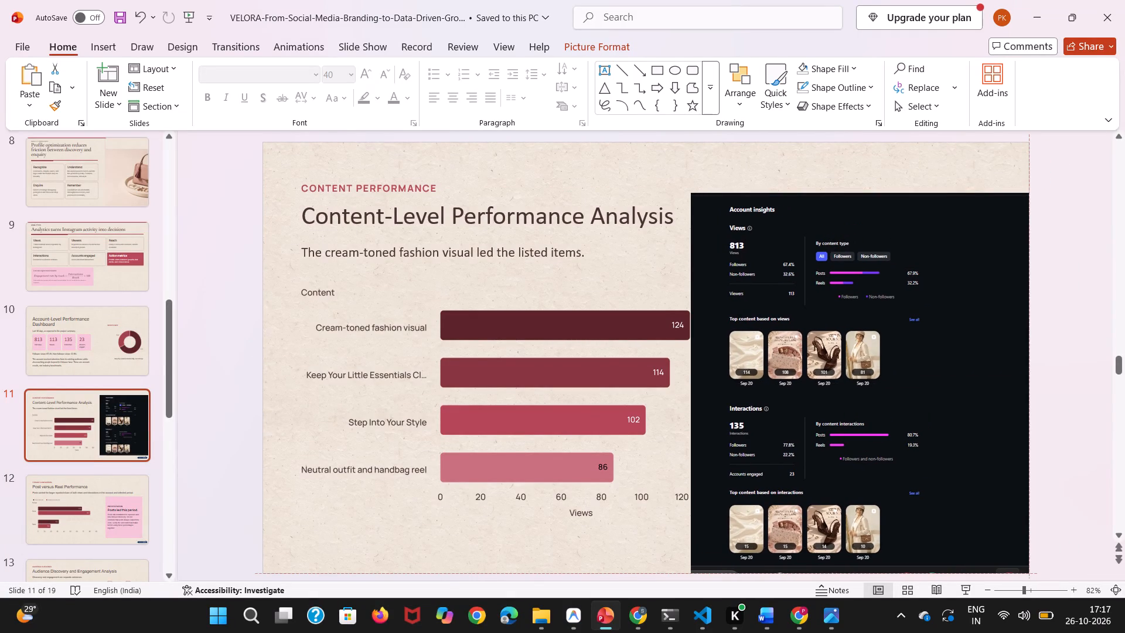
{"action": "left_click_drag", "start_coordinate": [928, 463], "coordinate": [935, 462]}
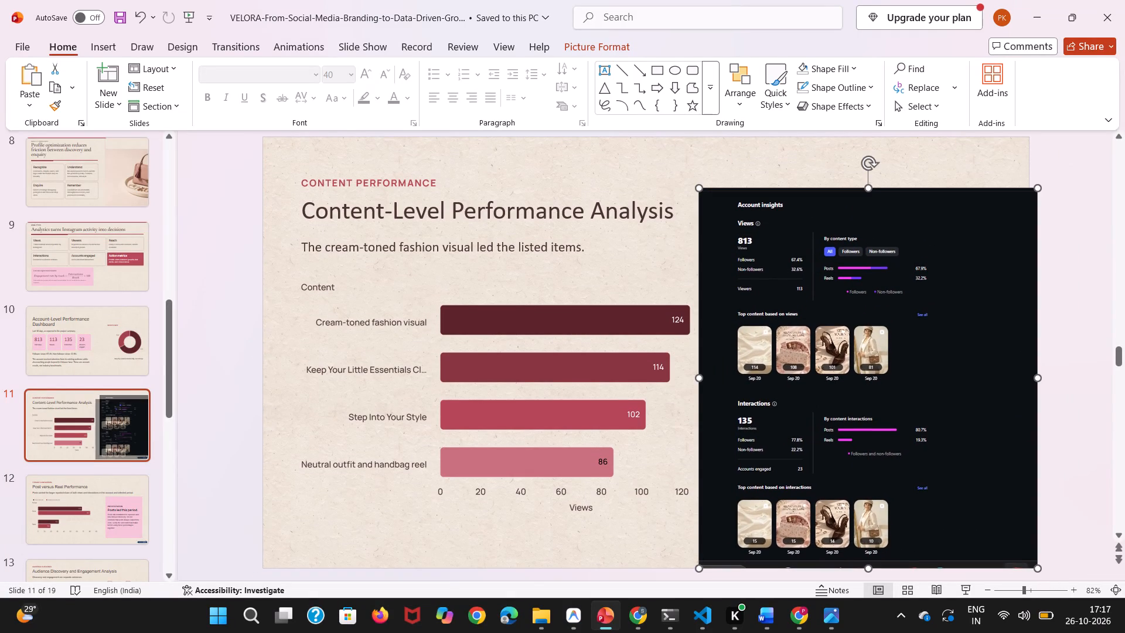
{"action": "left_click_drag", "start_coordinate": [697, 571], "coordinate": [722, 542]}
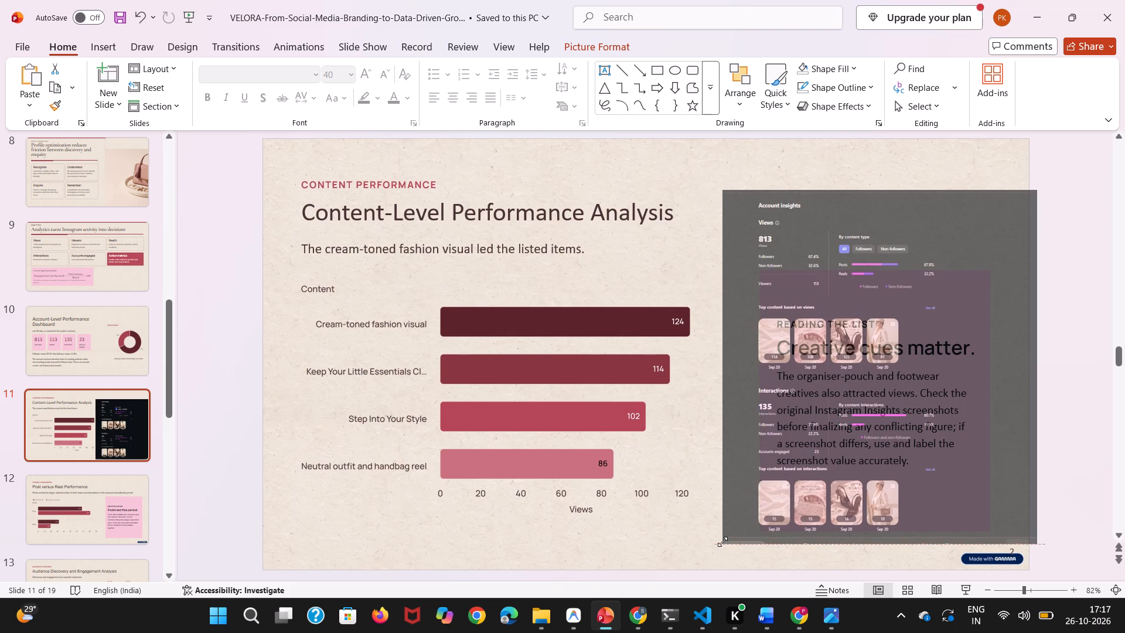
{"action": "left_click_drag", "start_coordinate": [934, 434], "coordinate": [918, 454]}
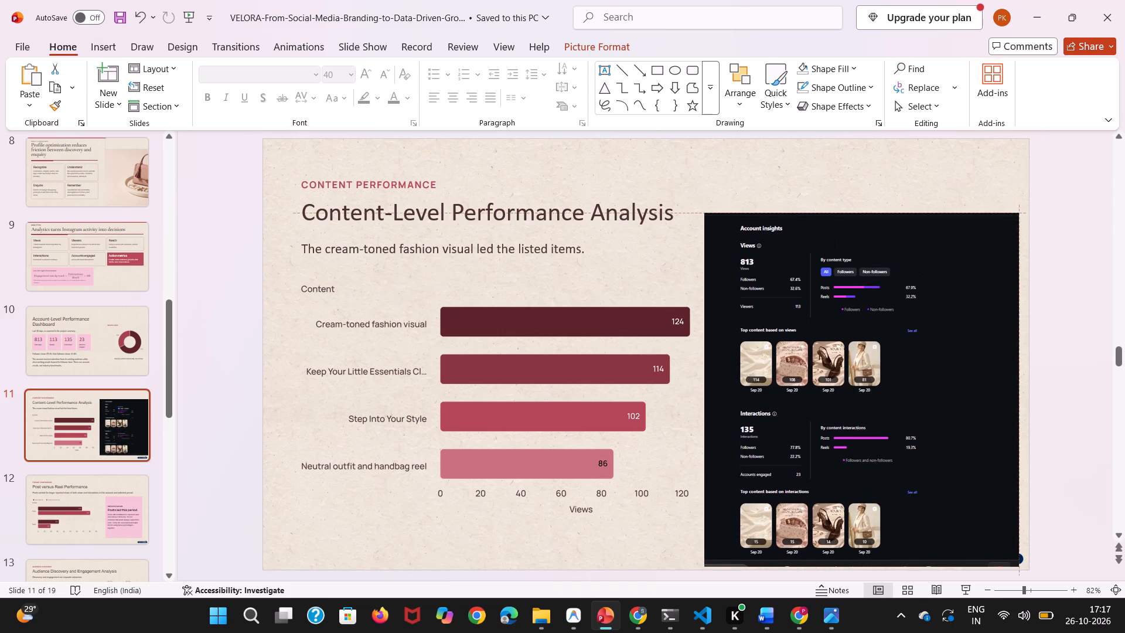
{"action": "left_click_drag", "start_coordinate": [918, 454], "coordinate": [925, 455]}
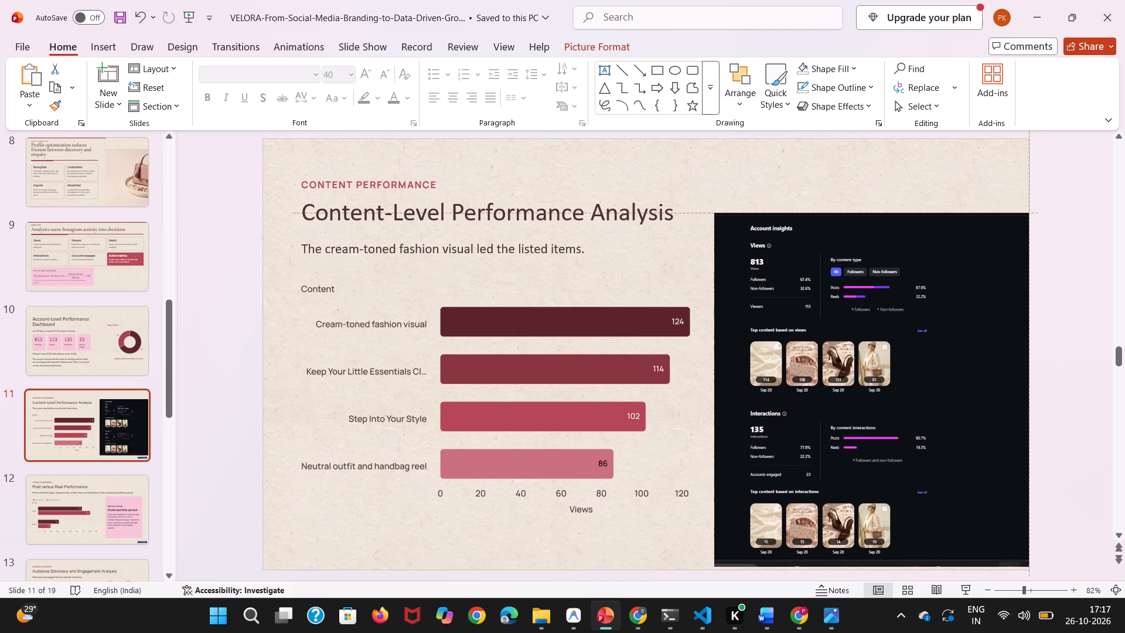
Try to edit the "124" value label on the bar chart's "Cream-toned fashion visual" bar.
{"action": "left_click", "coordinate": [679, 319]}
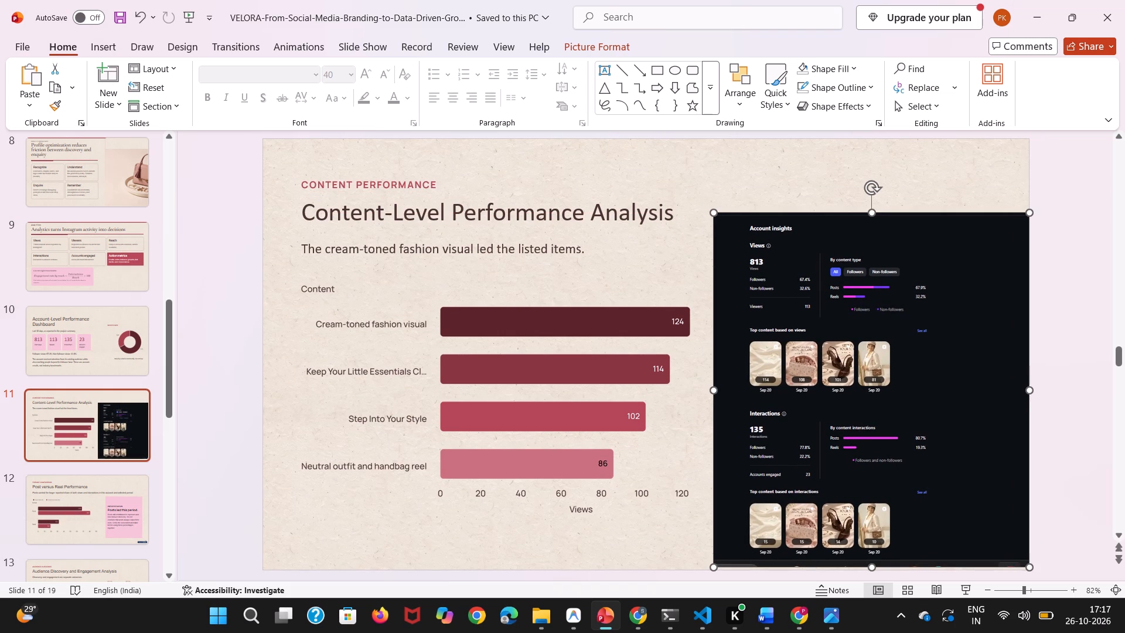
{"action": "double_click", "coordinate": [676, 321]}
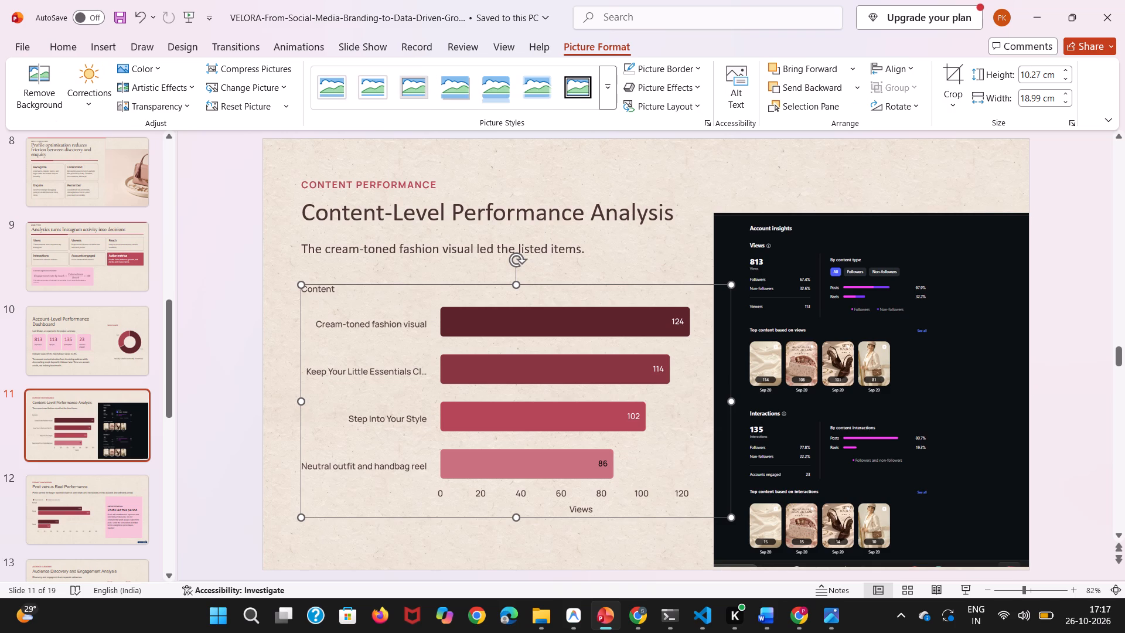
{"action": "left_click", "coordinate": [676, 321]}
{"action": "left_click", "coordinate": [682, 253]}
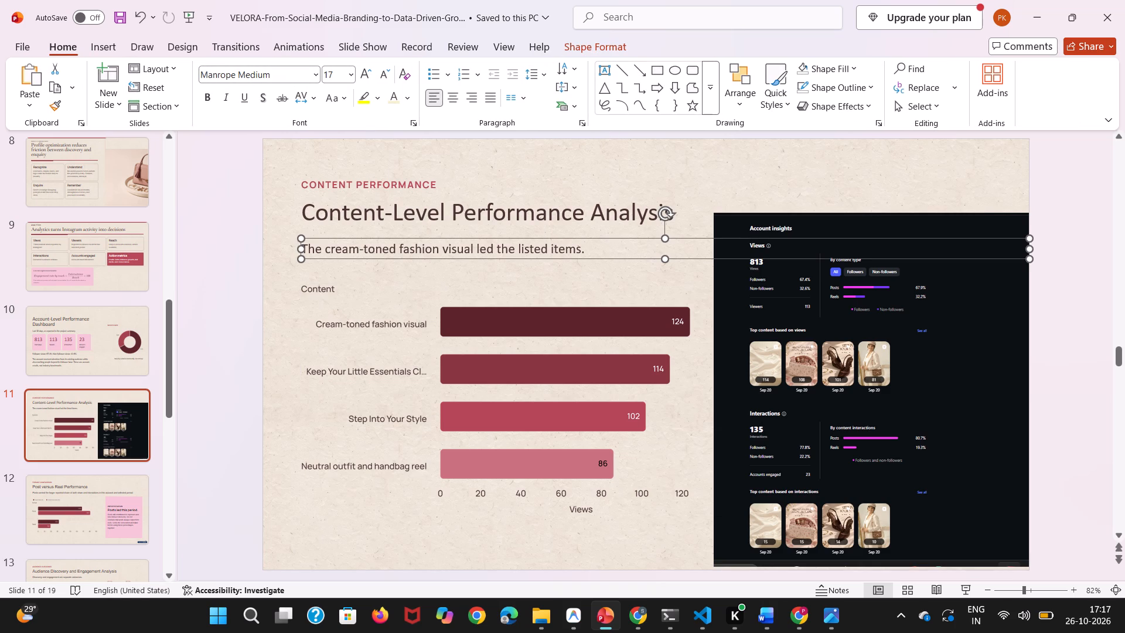
Nudge the account insights screenshot down to slide 11's bottom edge, keeping it flush with the right edge.
{"action": "left_click", "coordinate": [943, 332]}
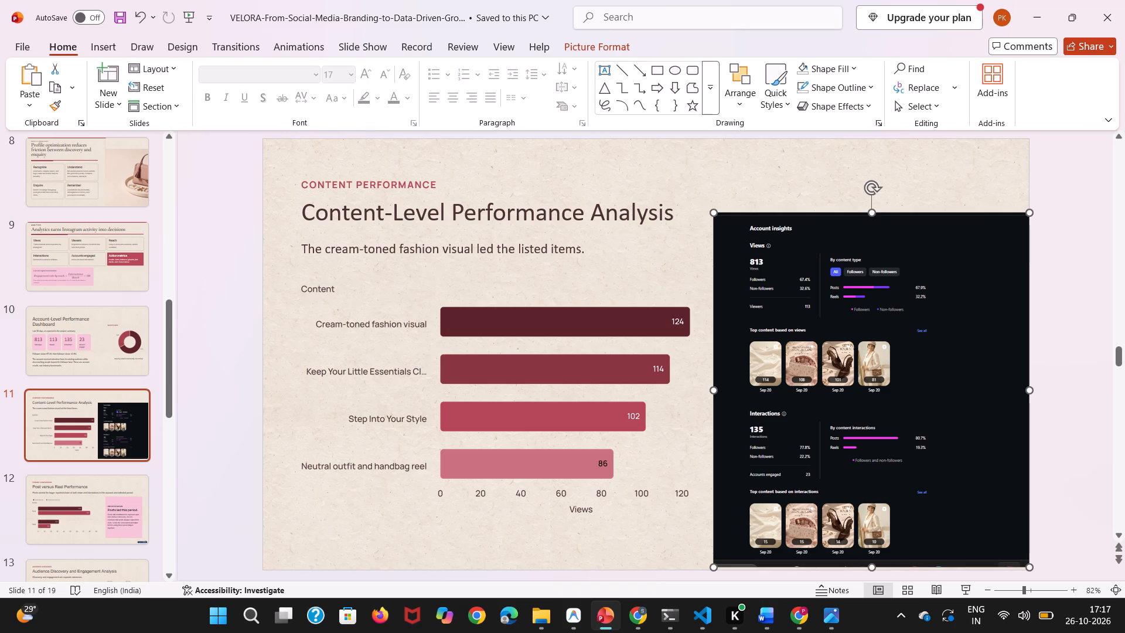
{"action": "left_click", "coordinate": [958, 396]}
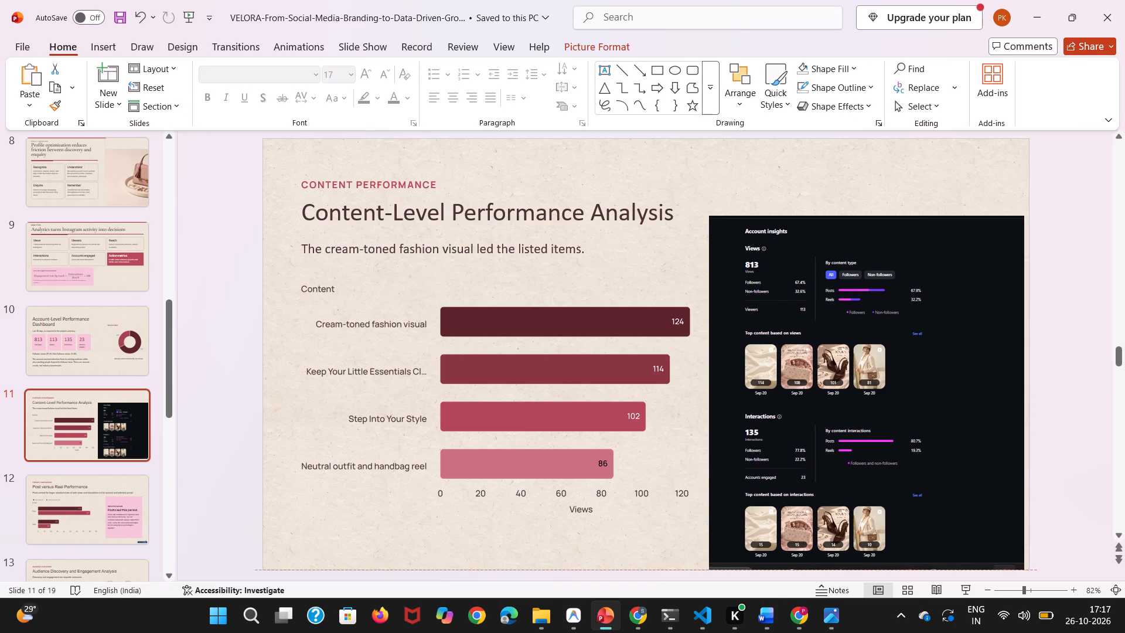
{"action": "left_click", "coordinate": [956, 190]}
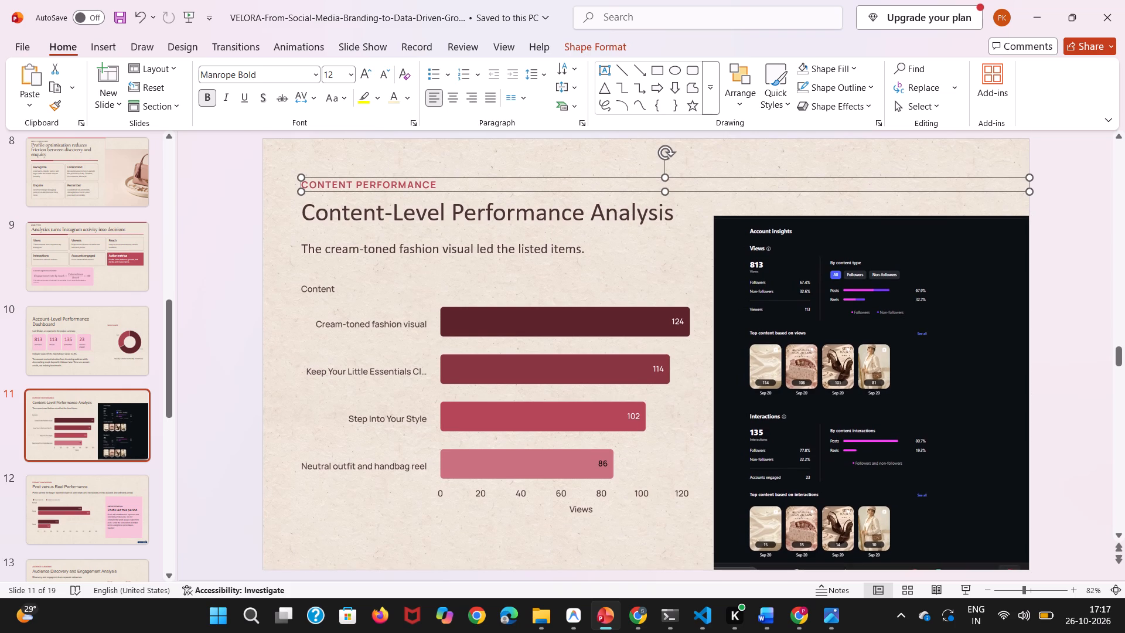
{"action": "left_click", "coordinate": [702, 215]}
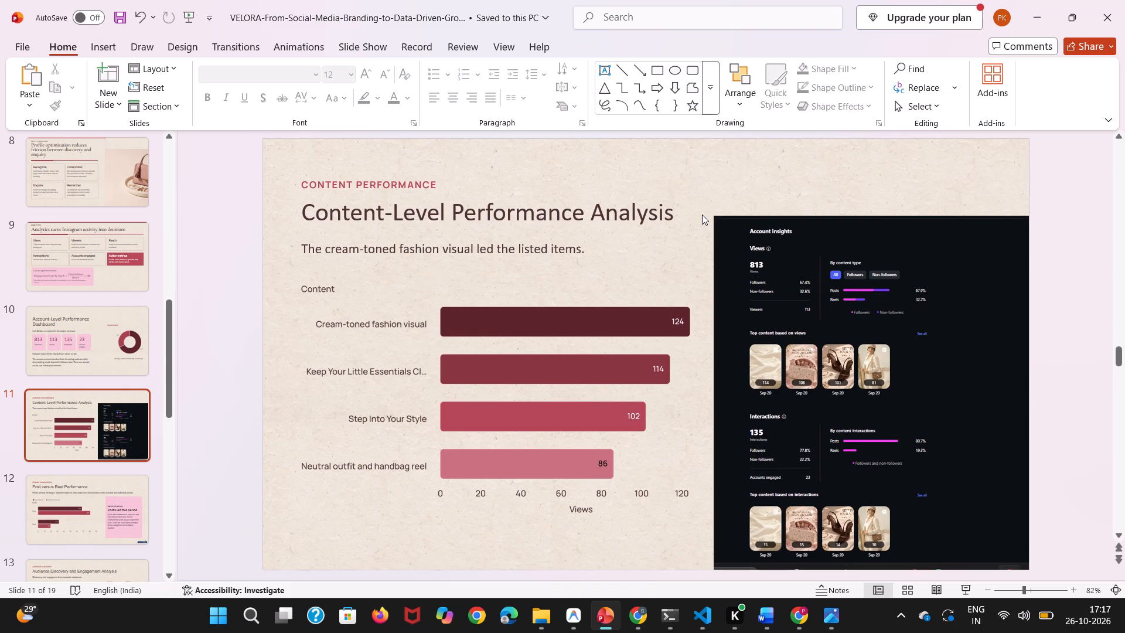
Shift the bar chart slightly left on slide 11, away from the account insights screenshot.
{"action": "left_click", "coordinate": [618, 349]}
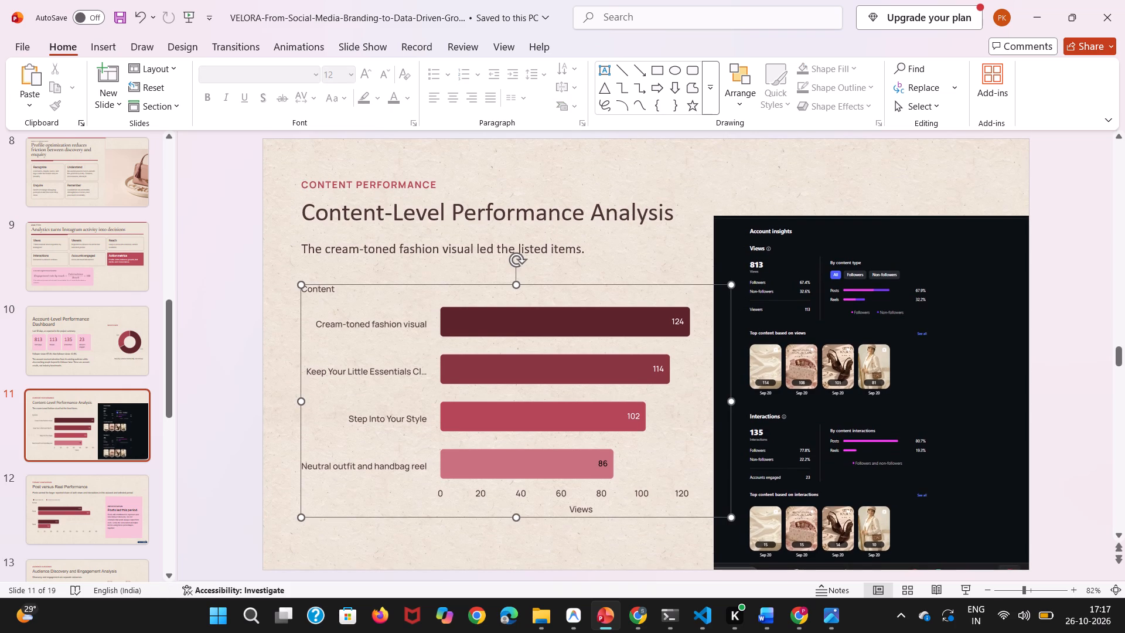
{"action": "double_click", "coordinate": [551, 331]}
{"action": "double_click", "coordinate": [551, 331]}
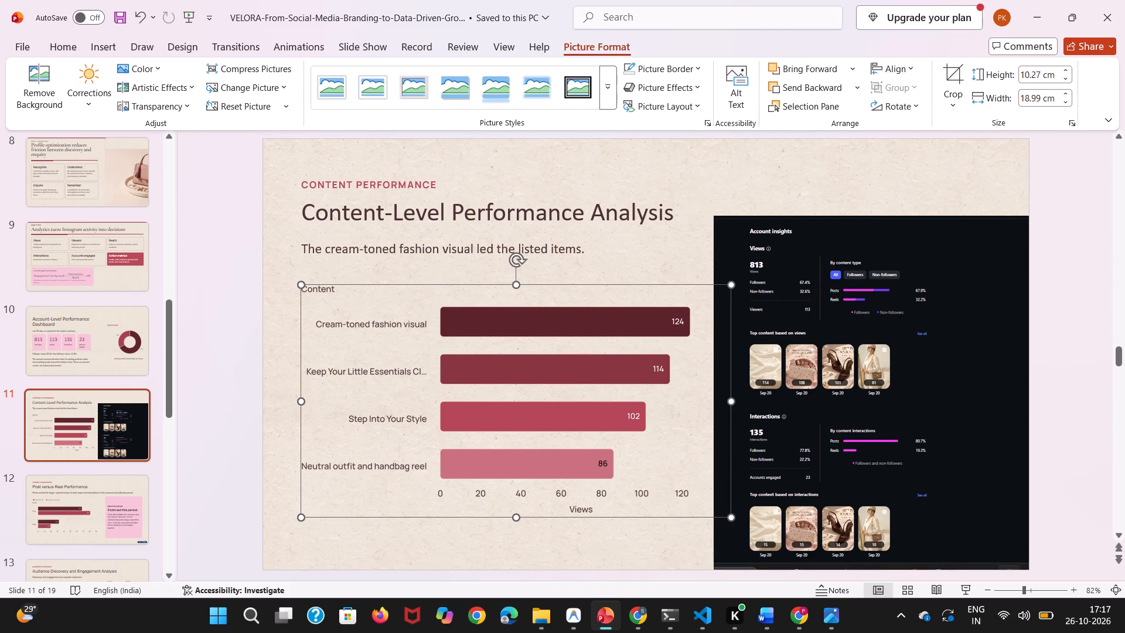
{"action": "left_click_drag", "start_coordinate": [635, 321], "coordinate": [620, 319]}
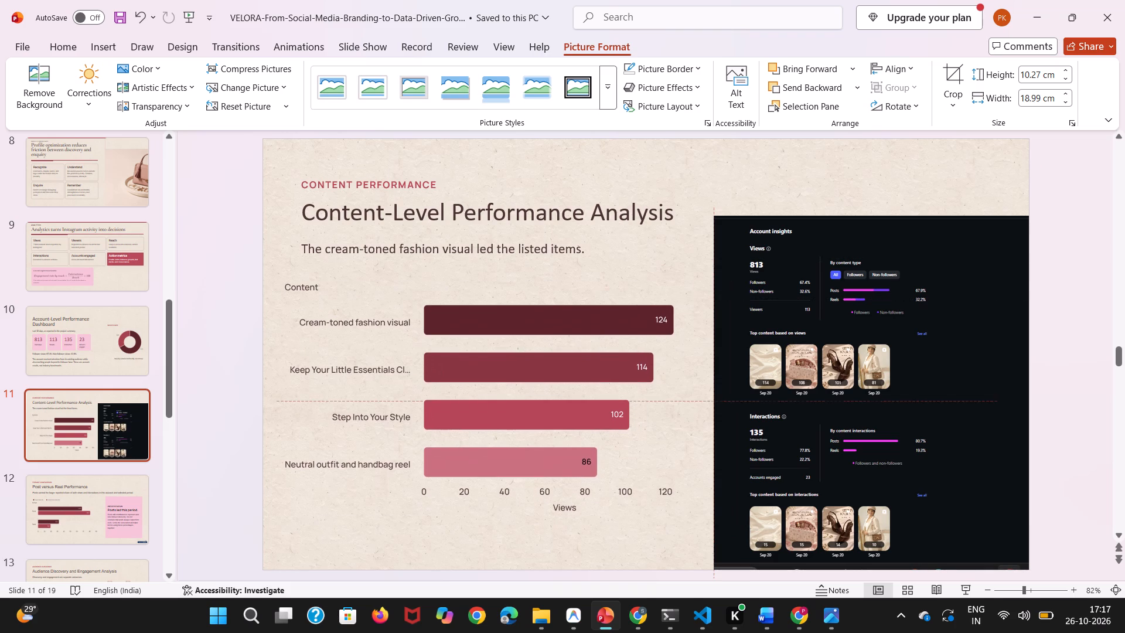
{"action": "left_click_drag", "start_coordinate": [620, 319], "coordinate": [624, 319]}
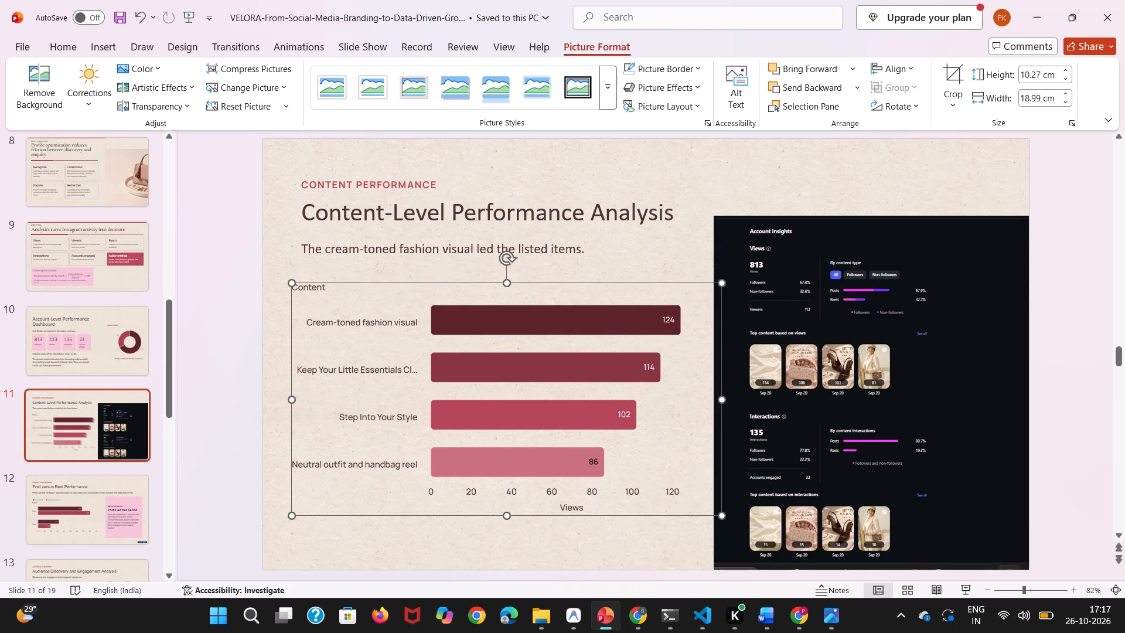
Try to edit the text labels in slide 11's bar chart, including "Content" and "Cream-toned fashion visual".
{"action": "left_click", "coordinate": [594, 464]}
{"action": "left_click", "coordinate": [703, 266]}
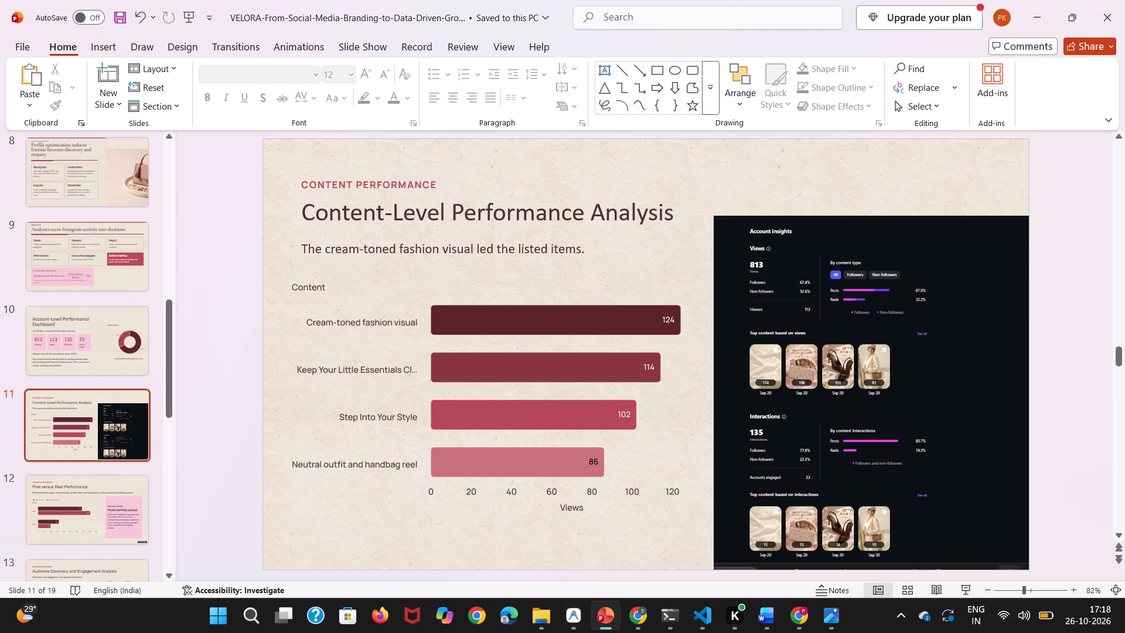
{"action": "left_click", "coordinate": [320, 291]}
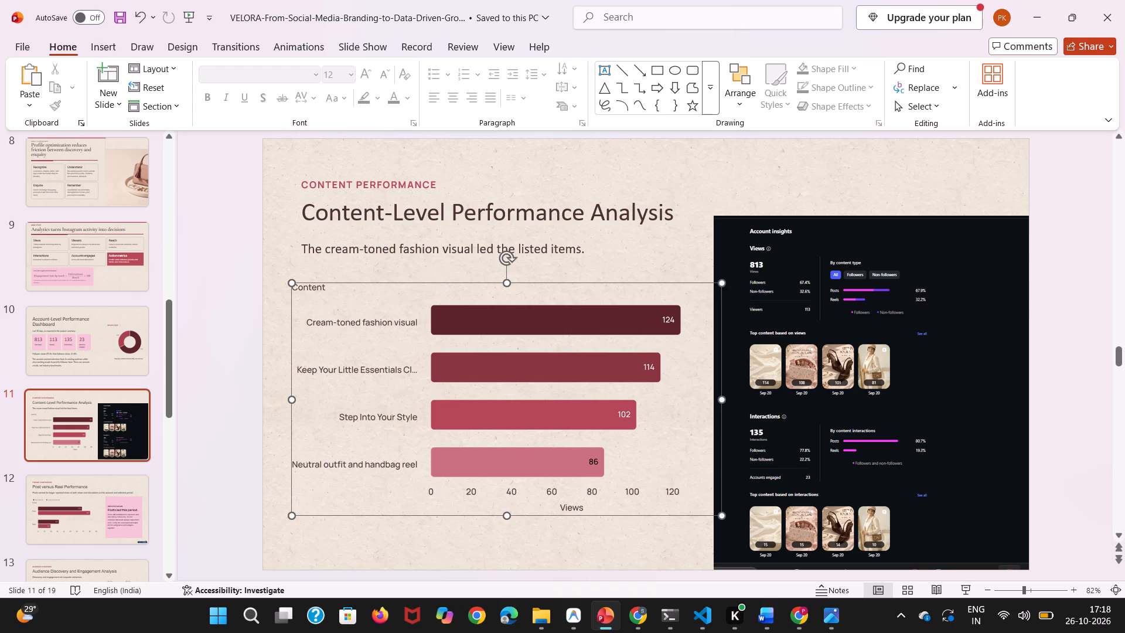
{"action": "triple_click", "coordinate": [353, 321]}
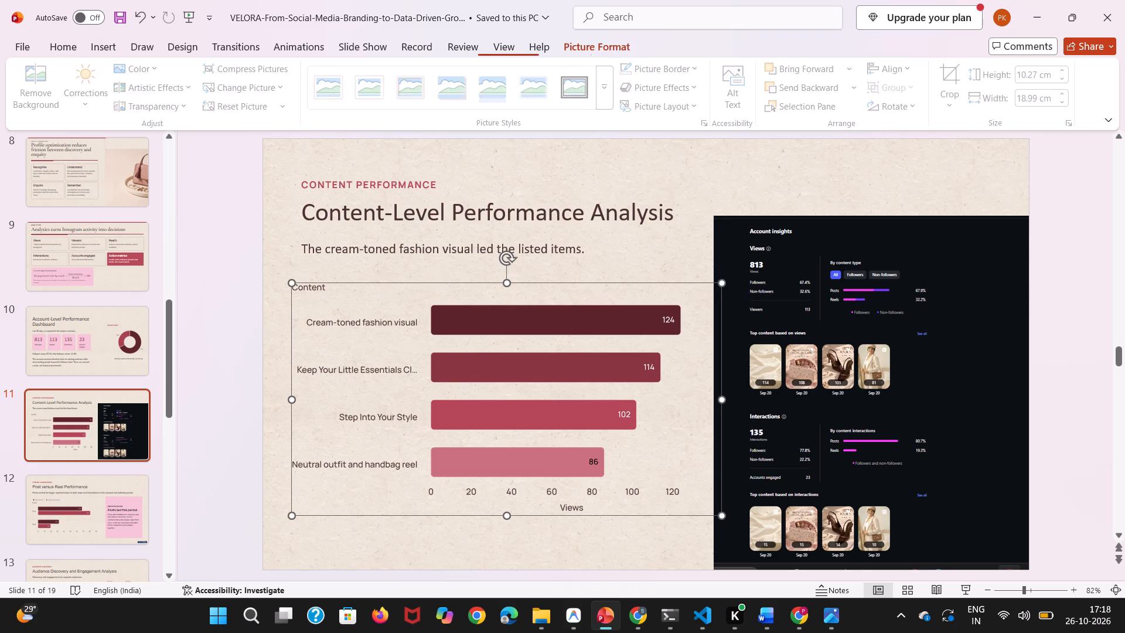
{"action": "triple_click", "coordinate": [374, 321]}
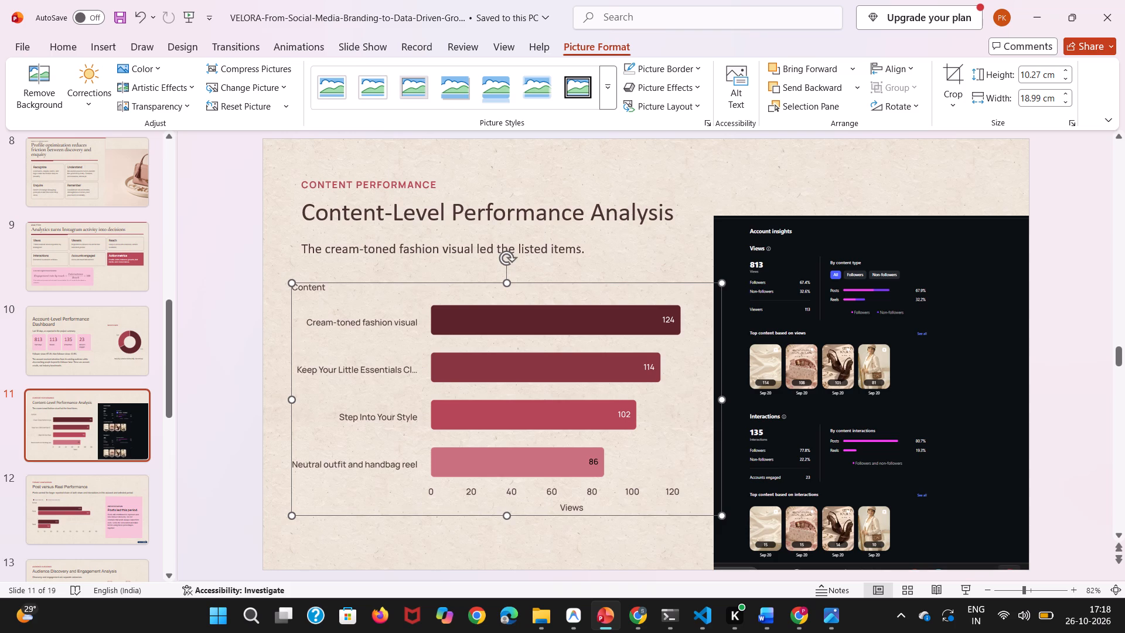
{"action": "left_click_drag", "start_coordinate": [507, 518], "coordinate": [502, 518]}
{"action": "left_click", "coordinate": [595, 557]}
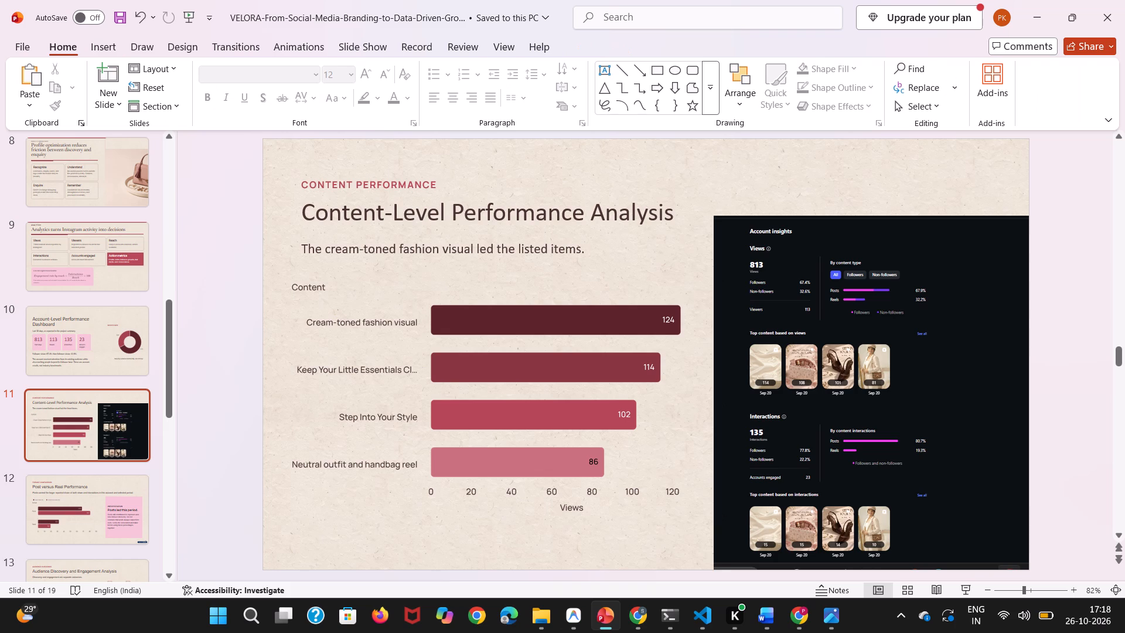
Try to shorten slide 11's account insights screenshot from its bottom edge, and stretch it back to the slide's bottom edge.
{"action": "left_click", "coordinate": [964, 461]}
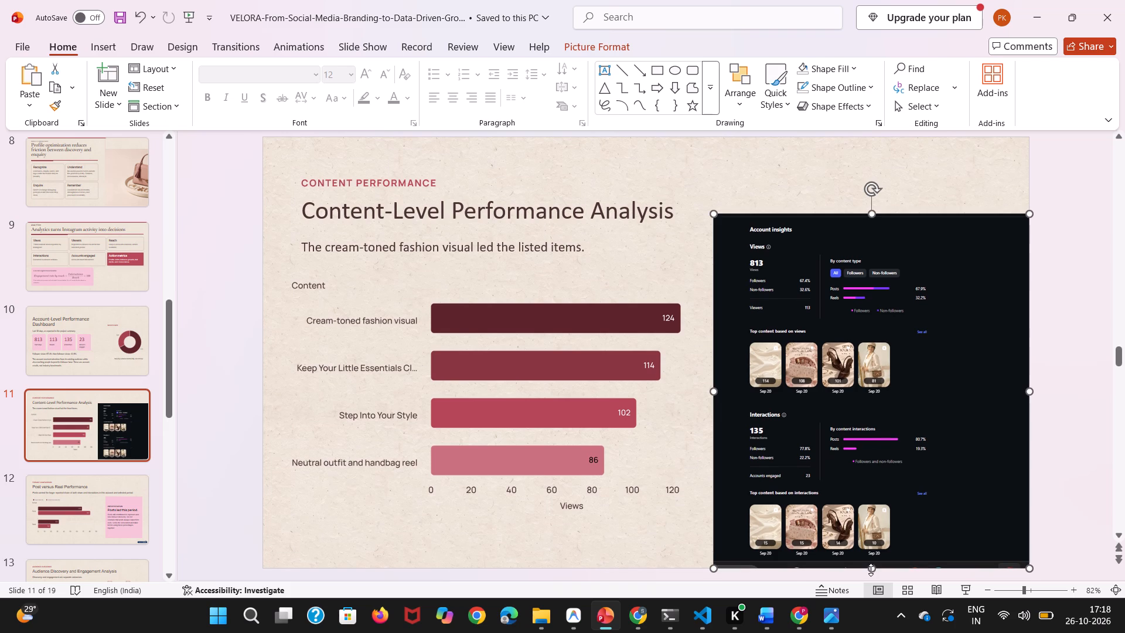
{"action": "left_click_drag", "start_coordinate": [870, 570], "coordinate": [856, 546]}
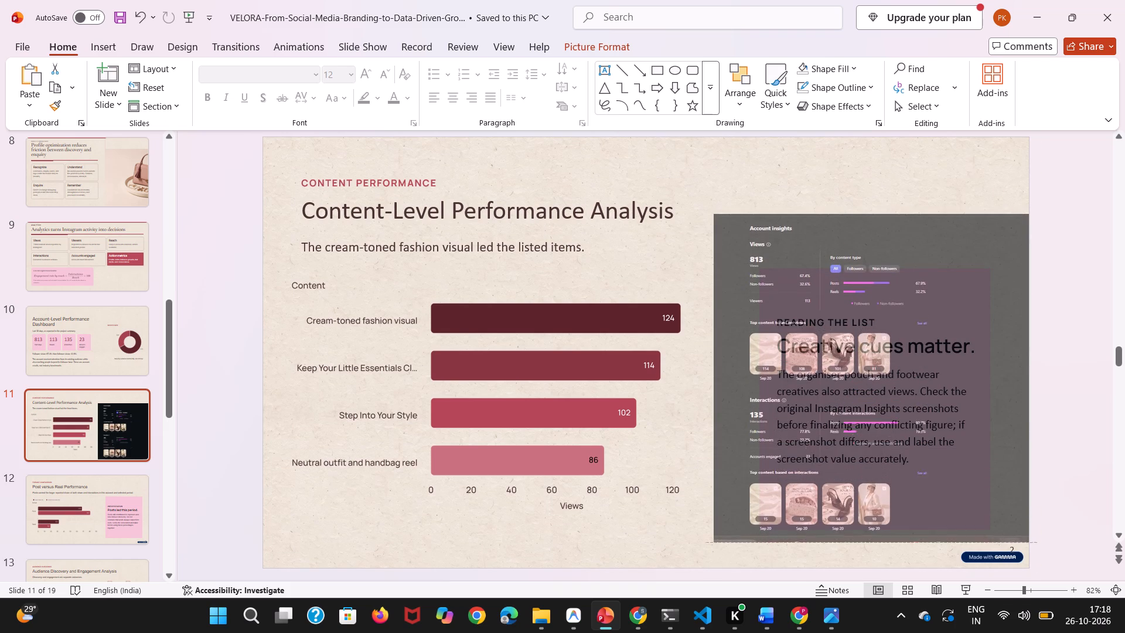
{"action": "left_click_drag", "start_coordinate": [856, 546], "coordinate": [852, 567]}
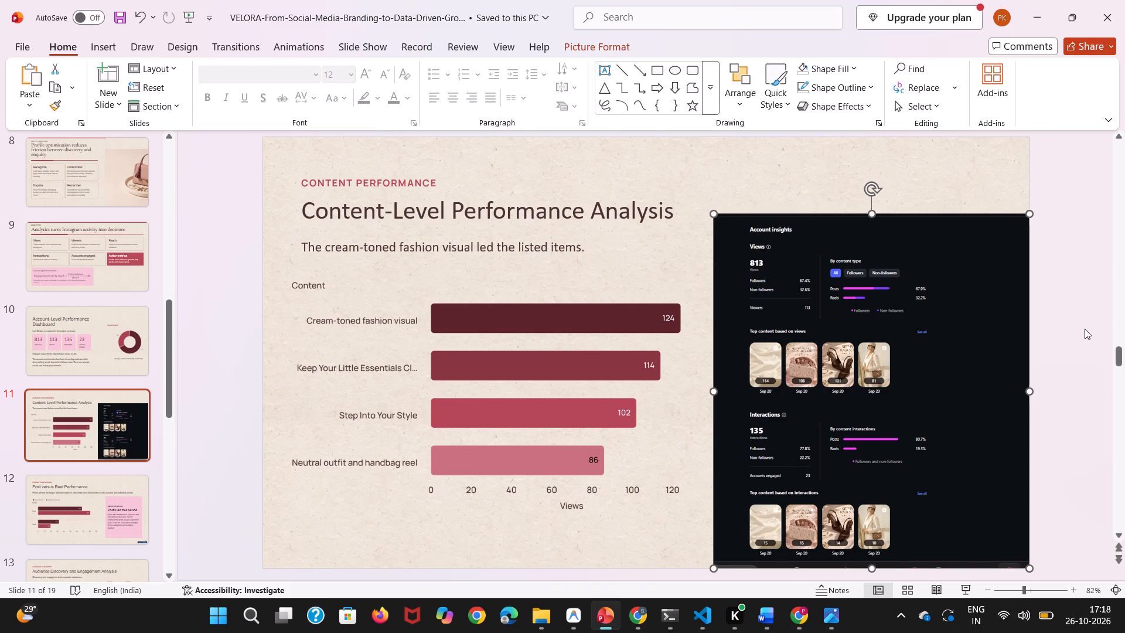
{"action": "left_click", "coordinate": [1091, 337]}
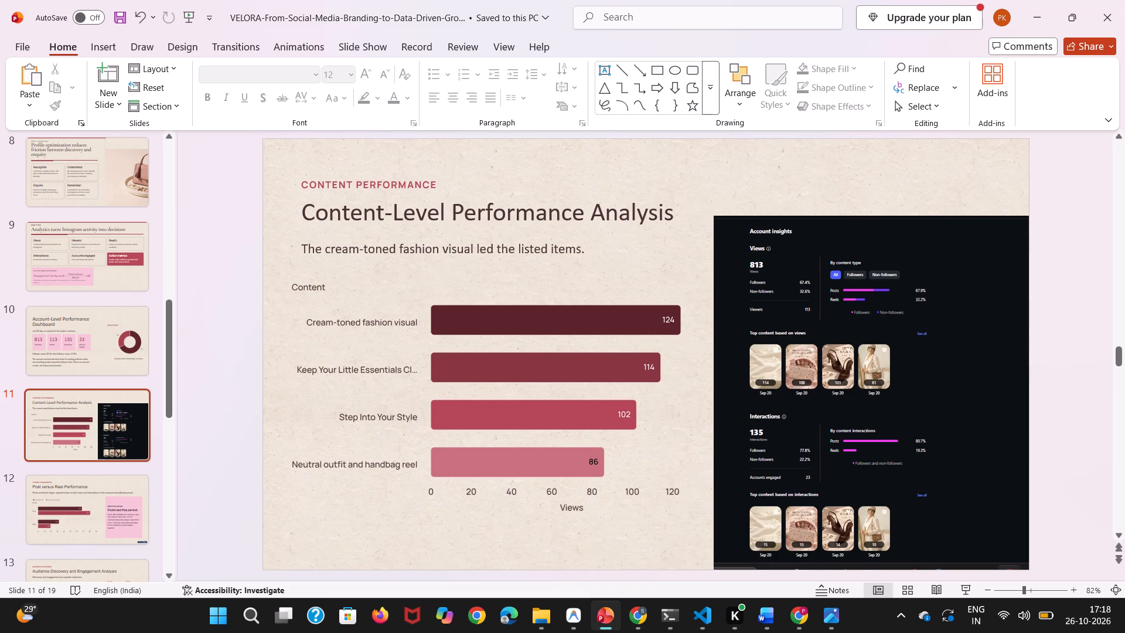
Nudge the account insights screenshot slightly left on slide 11, away from the slide's right edge.
{"action": "left_click_drag", "start_coordinate": [970, 317], "coordinate": [963, 315]}
Switch to Chrome and open Instagram in a new tab.
{"action": "left_click", "coordinate": [802, 614]}
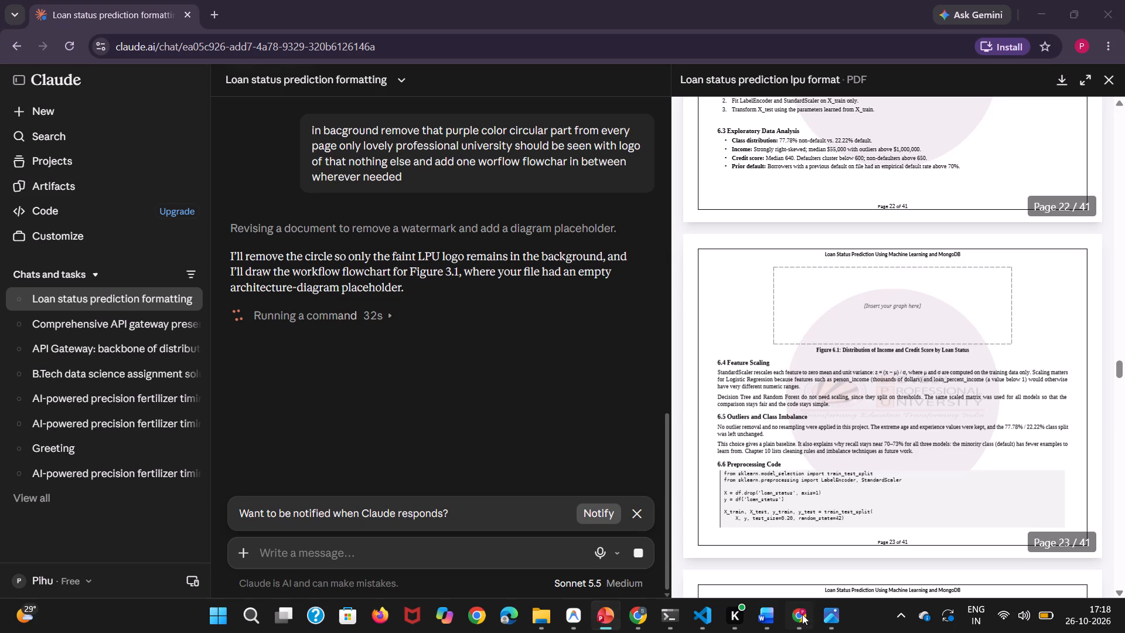
{"action": "left_click", "coordinate": [211, 18]}
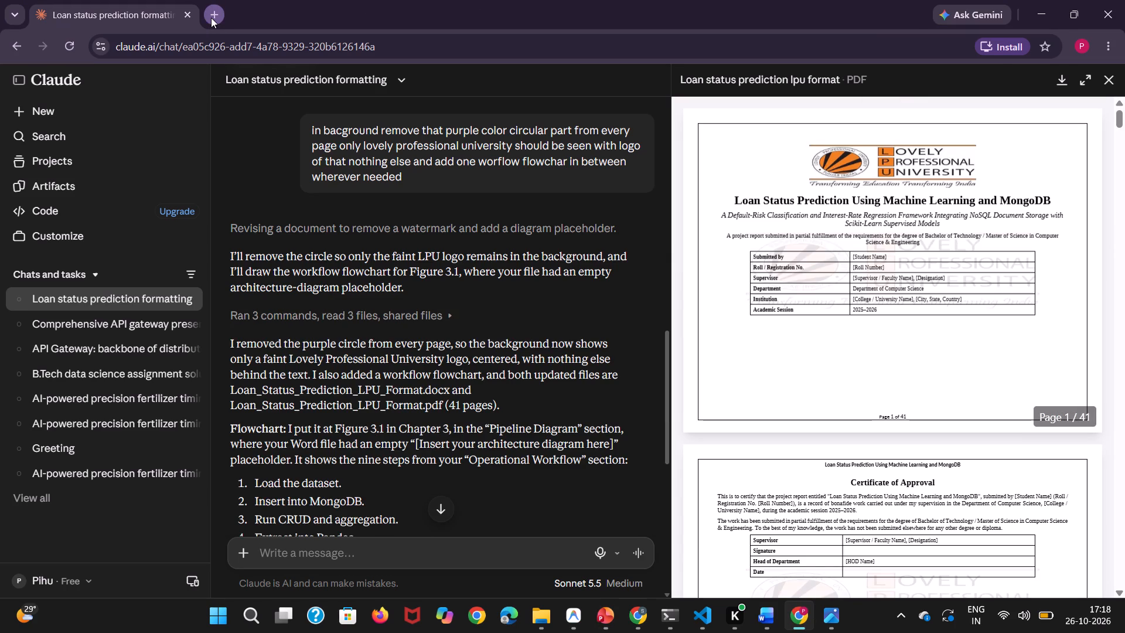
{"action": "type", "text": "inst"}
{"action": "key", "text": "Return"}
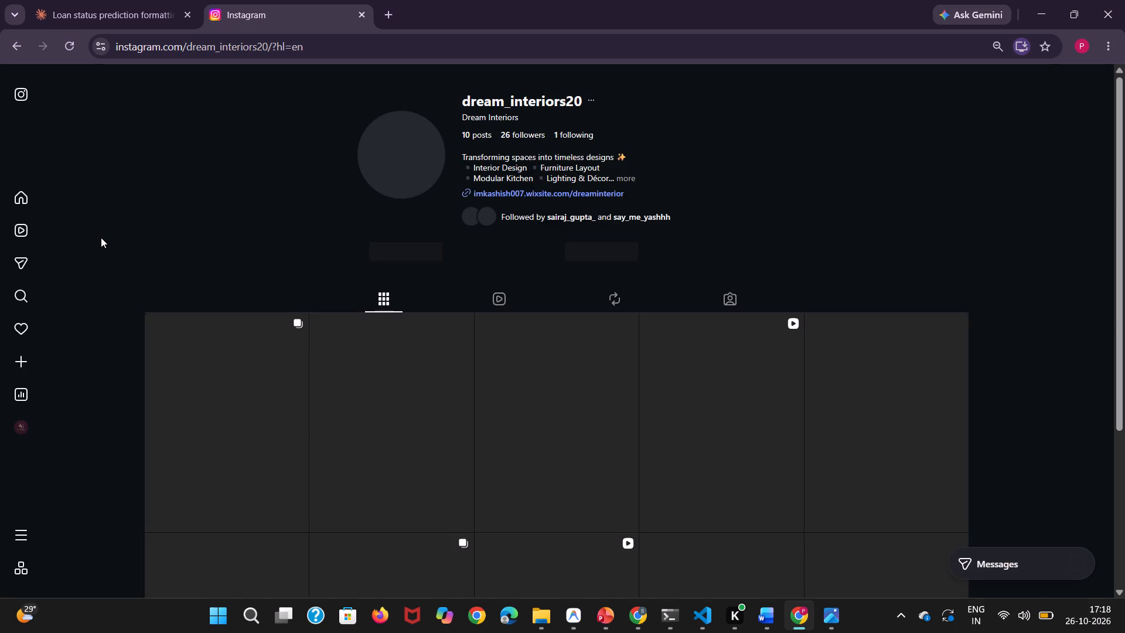
Open Instagram's professional dashboard and view its content insights.
{"action": "left_click", "coordinate": [18, 389]}
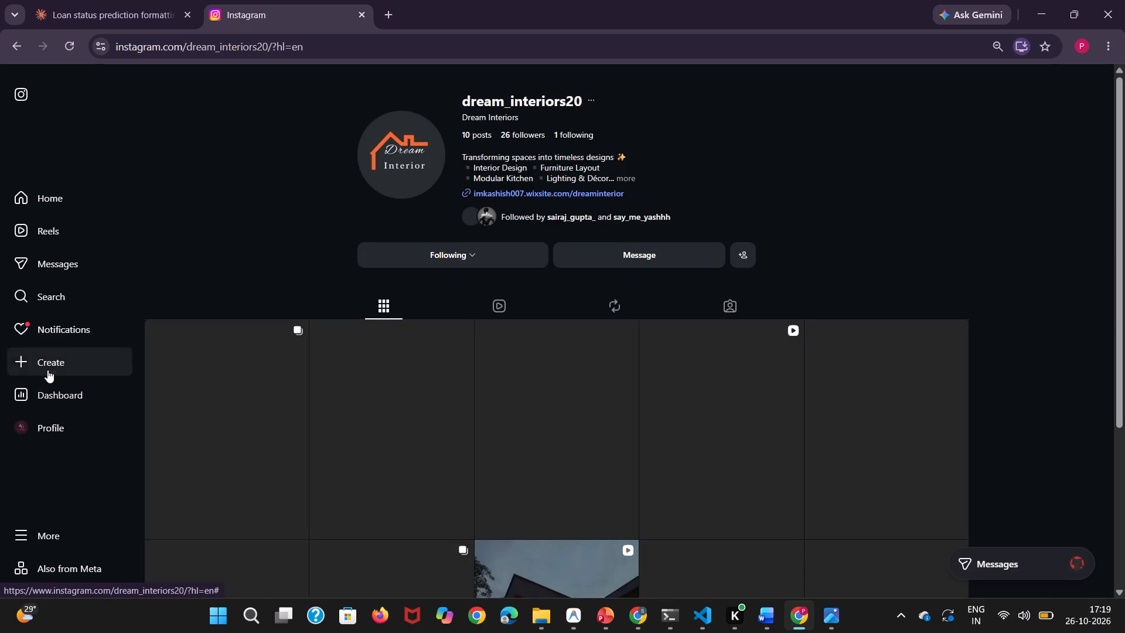
{"action": "left_click", "coordinate": [53, 395]}
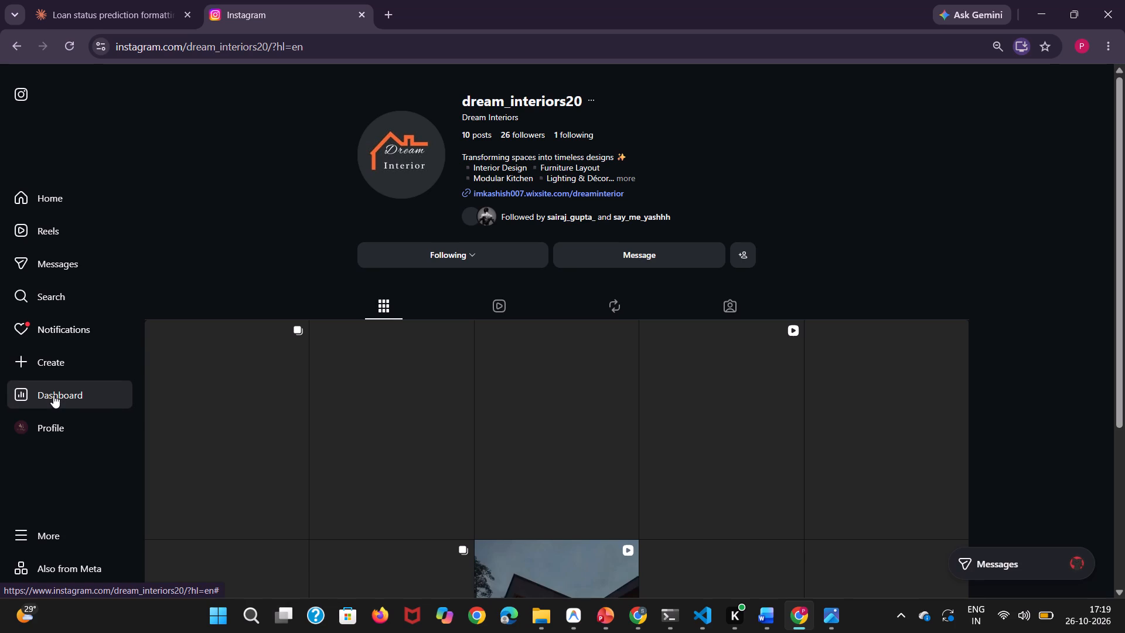
{"action": "left_click", "coordinate": [53, 395]}
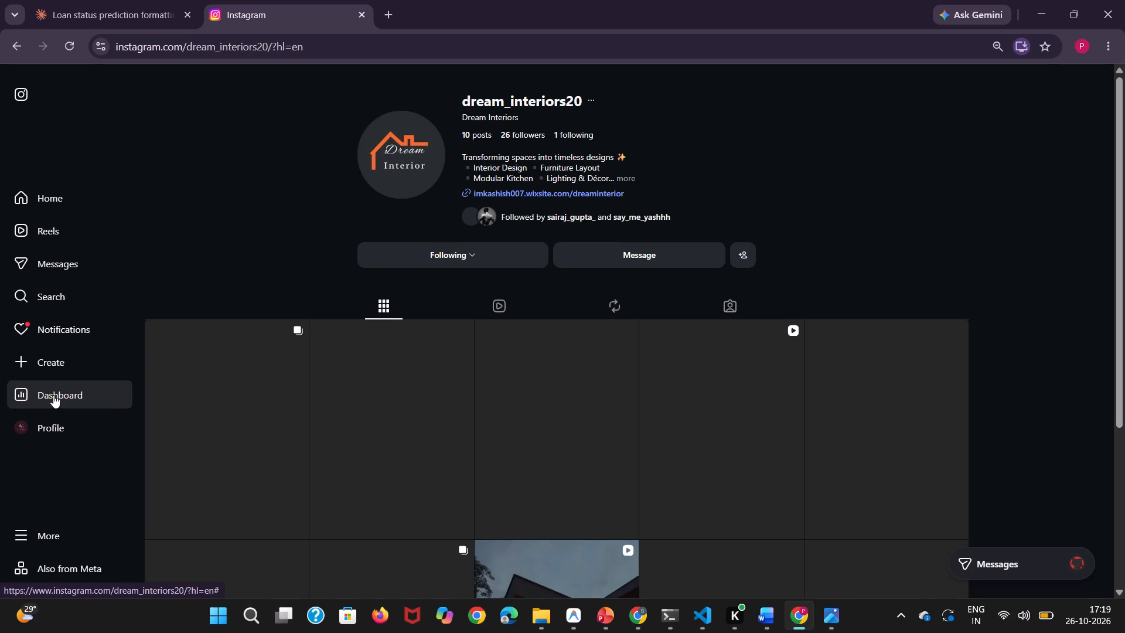
{"action": "left_click", "coordinate": [53, 395]}
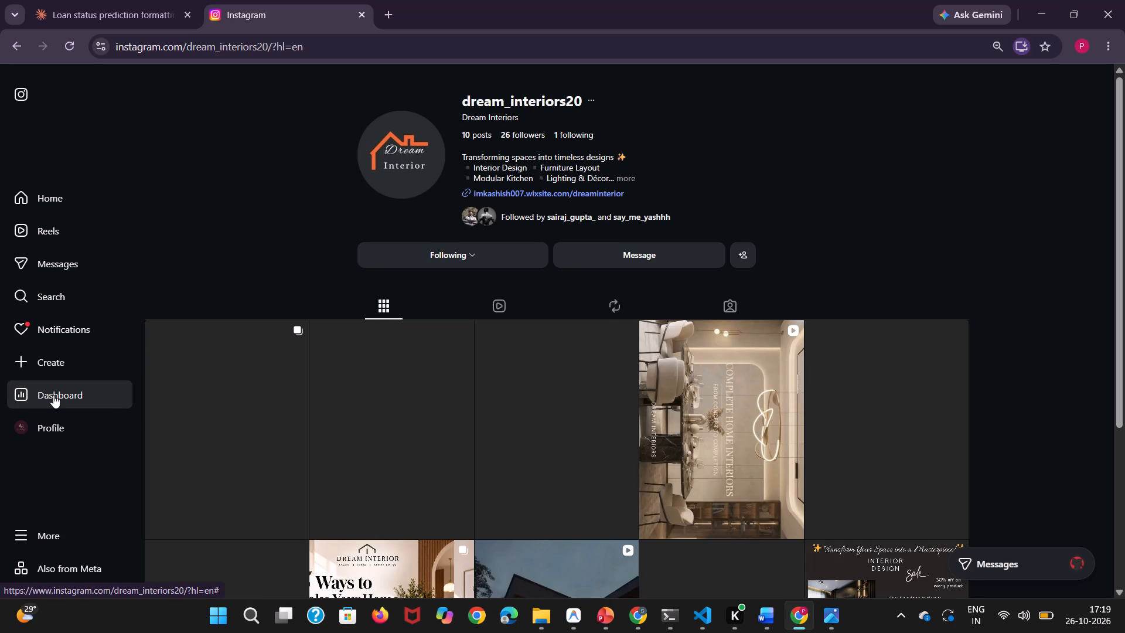
{"action": "left_click", "coordinate": [53, 395]}
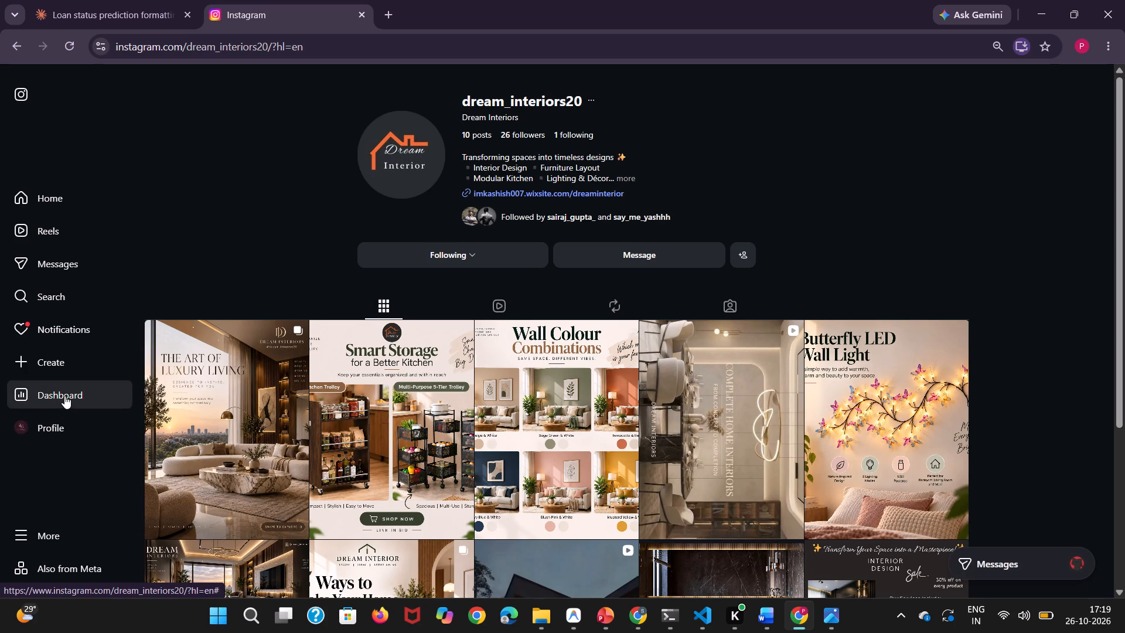
{"action": "left_click", "coordinate": [64, 396]}
{"action": "left_click", "coordinate": [69, 457]}
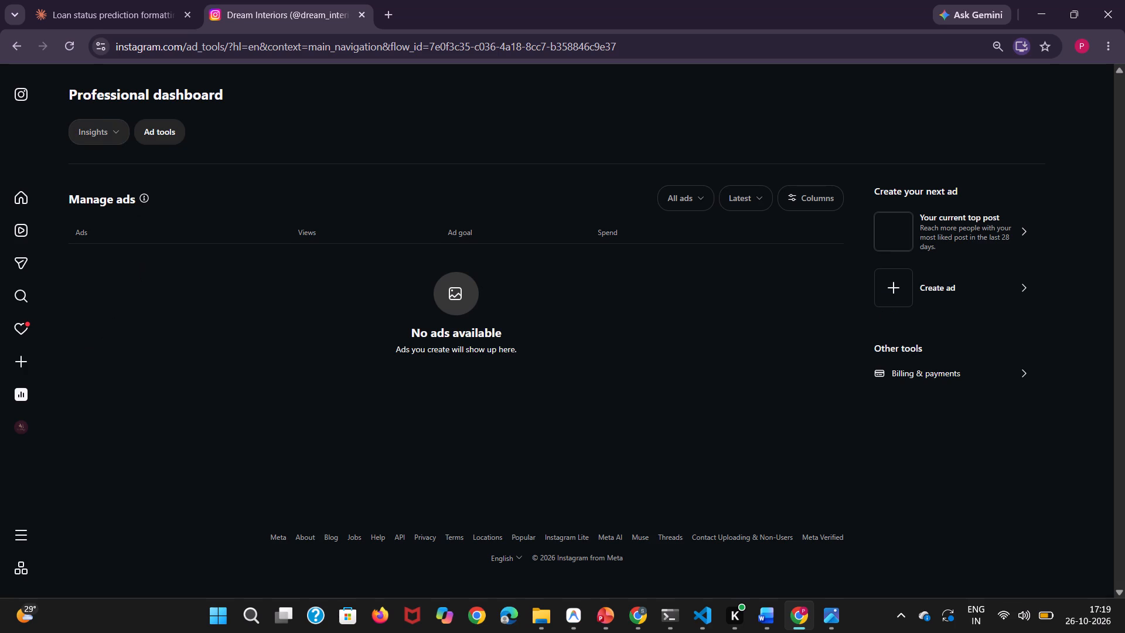
{"action": "left_click", "coordinate": [109, 136]}
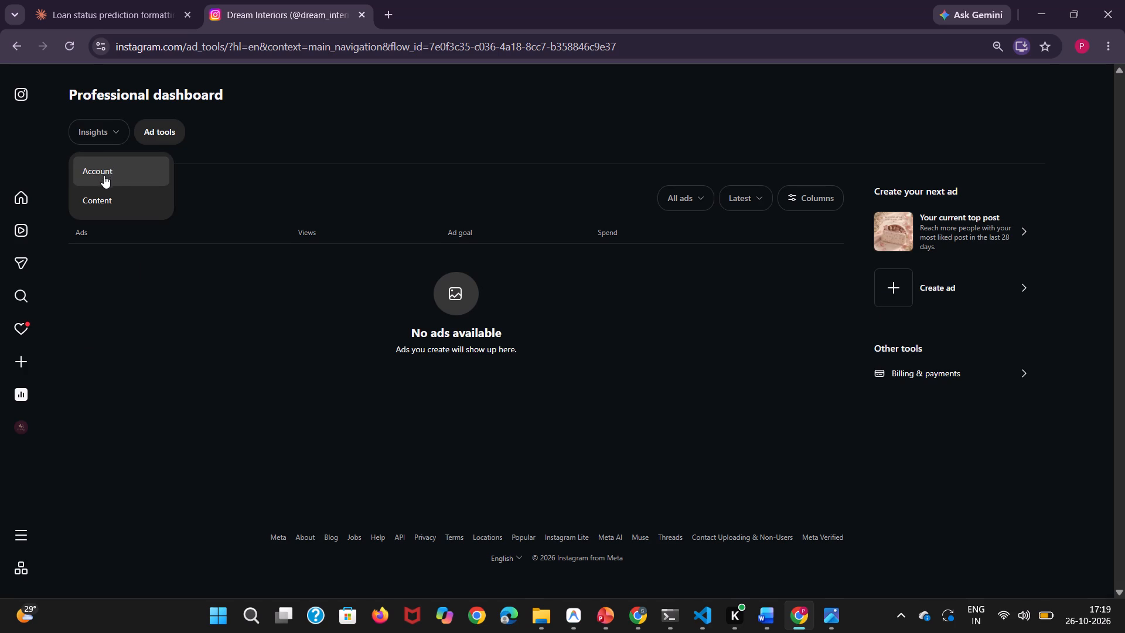
{"action": "left_click", "coordinate": [100, 198]}
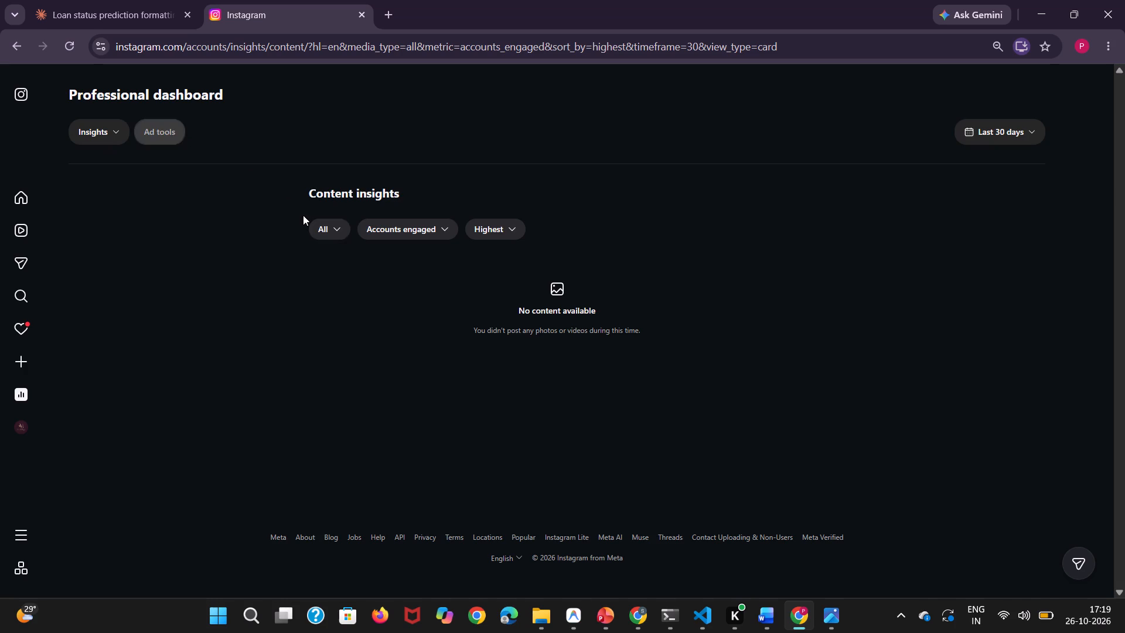
Open the account insights for the last 30 days and examine the views, interactions, profile and followers sections.
{"action": "left_click", "coordinate": [114, 134]}
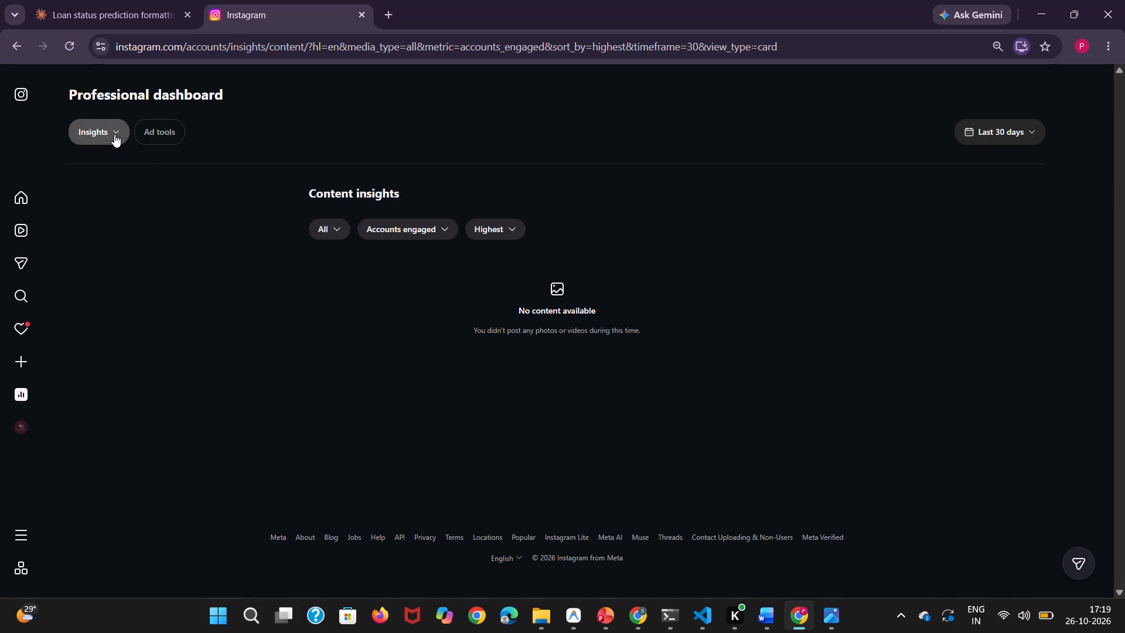
{"action": "left_click", "coordinate": [111, 165]}
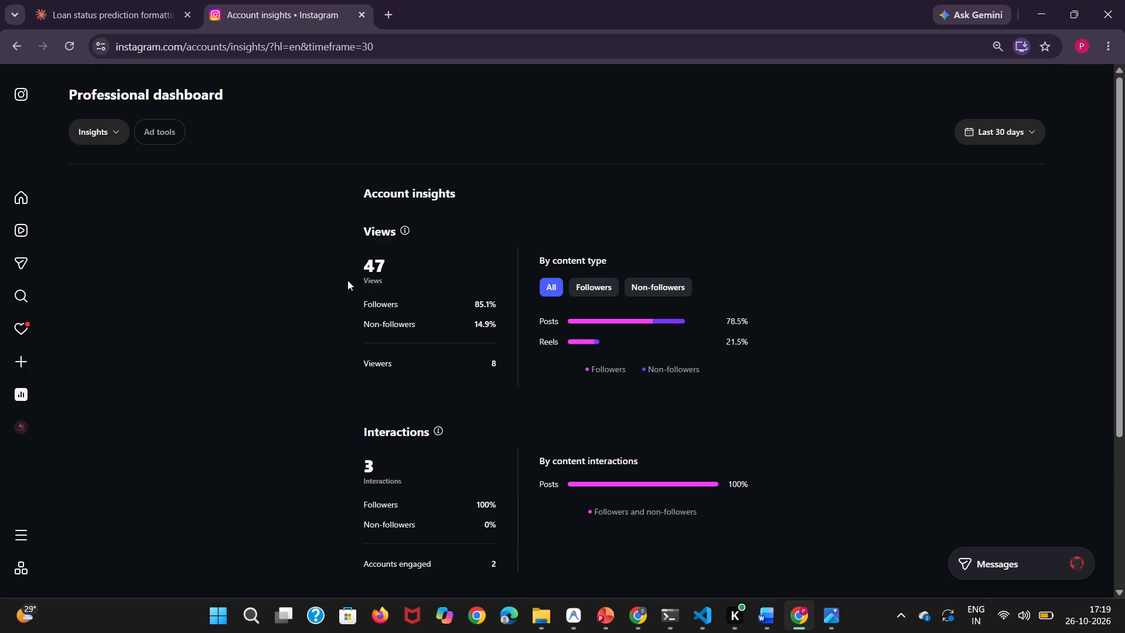
{"action": "scroll", "coordinate": [347, 280], "scroll_direction": "down", "scroll_amount": 1}
{"action": "scroll", "coordinate": [347, 280], "scroll_direction": "up", "scroll_amount": 6}
{"action": "scroll", "coordinate": [347, 280], "scroll_direction": "down", "scroll_amount": 7}
{"action": "scroll", "coordinate": [347, 280], "scroll_direction": "up", "scroll_amount": 2}
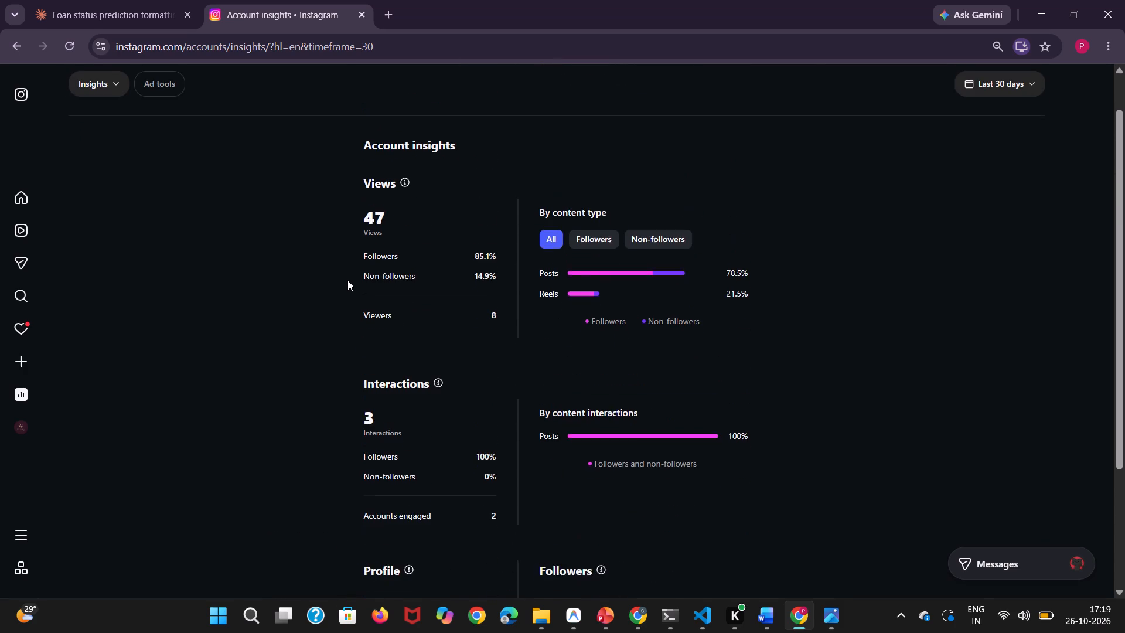
{"action": "scroll", "coordinate": [347, 280], "scroll_direction": "up", "scroll_amount": 1}
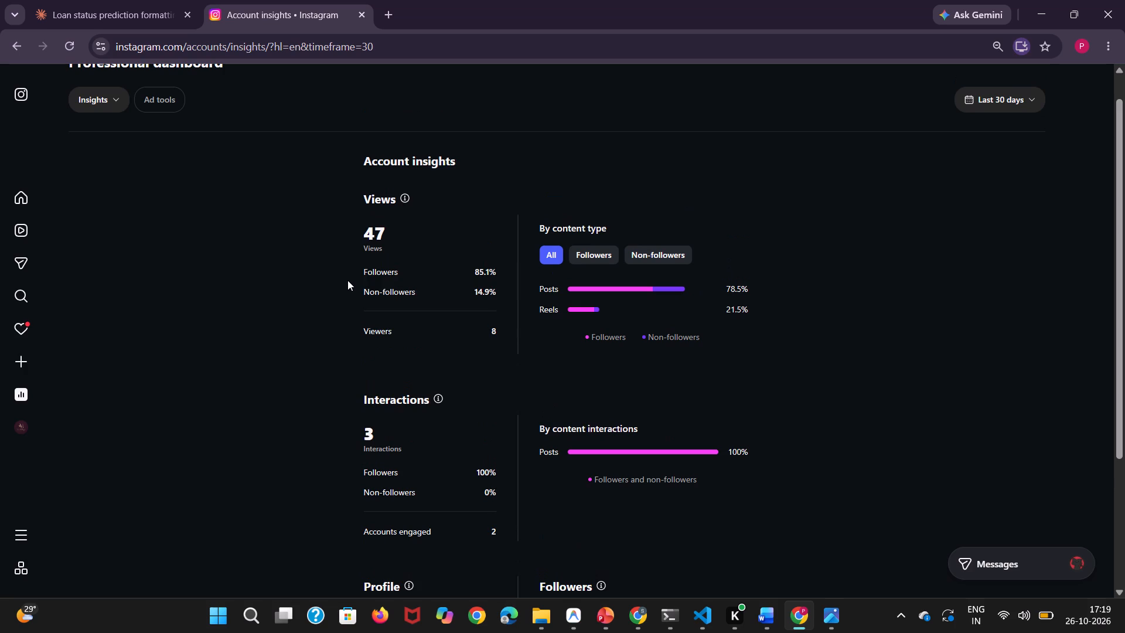
{"action": "scroll", "coordinate": [347, 280], "scroll_direction": "down", "scroll_amount": 1}
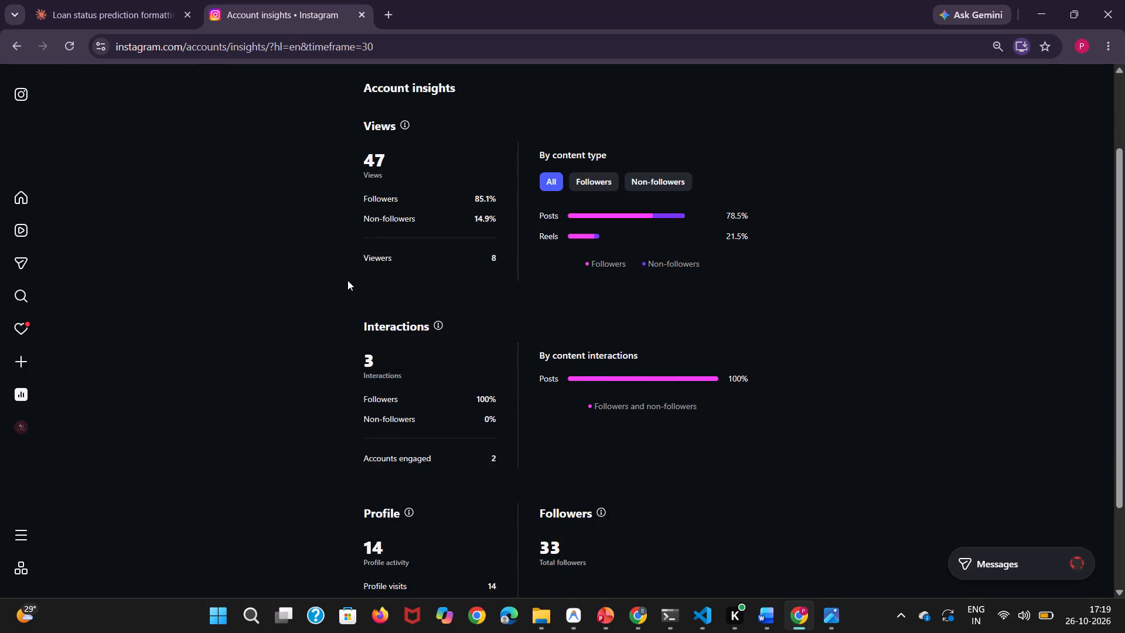
{"action": "scroll", "coordinate": [347, 280], "scroll_direction": "down", "scroll_amount": 4}
{"action": "scroll", "coordinate": [347, 280], "scroll_direction": "up", "scroll_amount": 3}
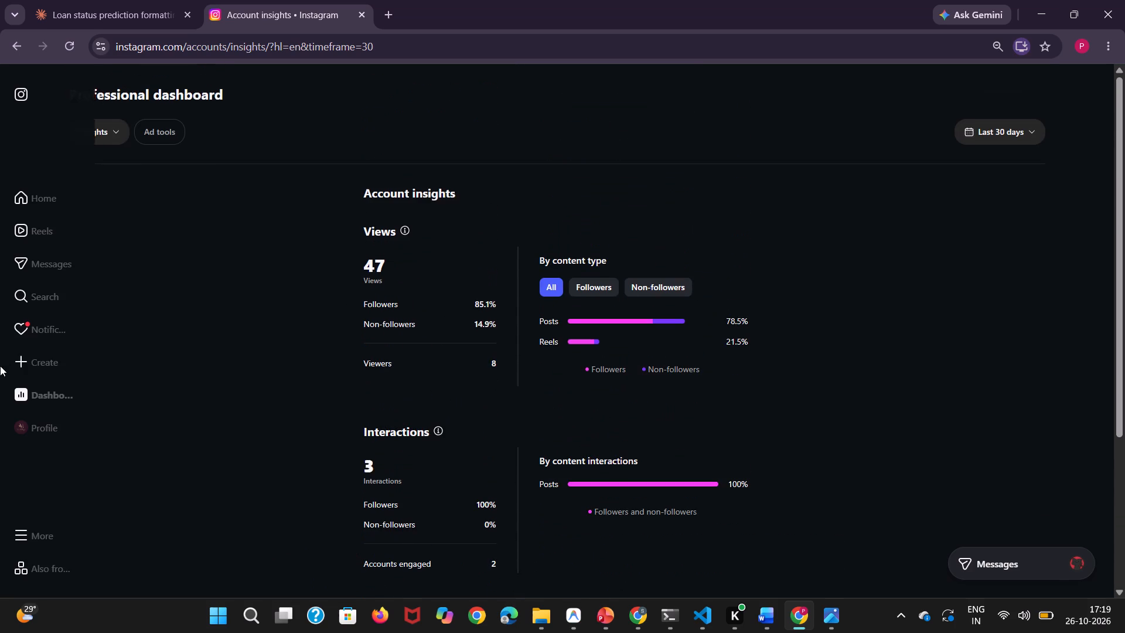
Open the velorafinds.mood profile page, and return to the VELORA presentation in PowerPoint.
{"action": "left_click", "coordinate": [29, 422]}
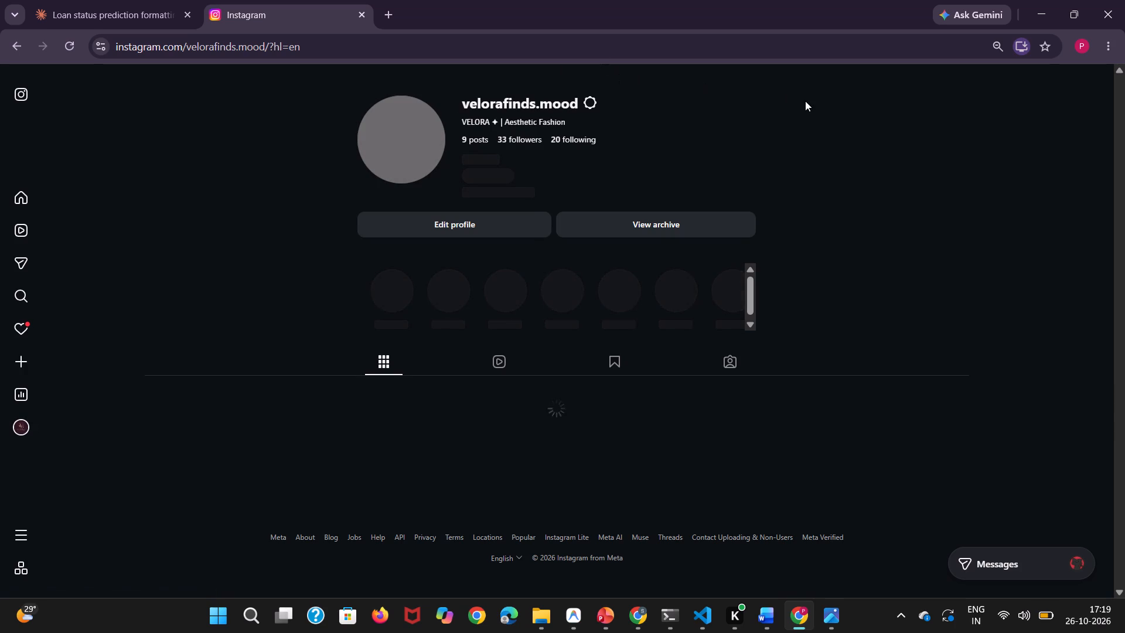
{"action": "left_click", "coordinate": [1038, 12]}
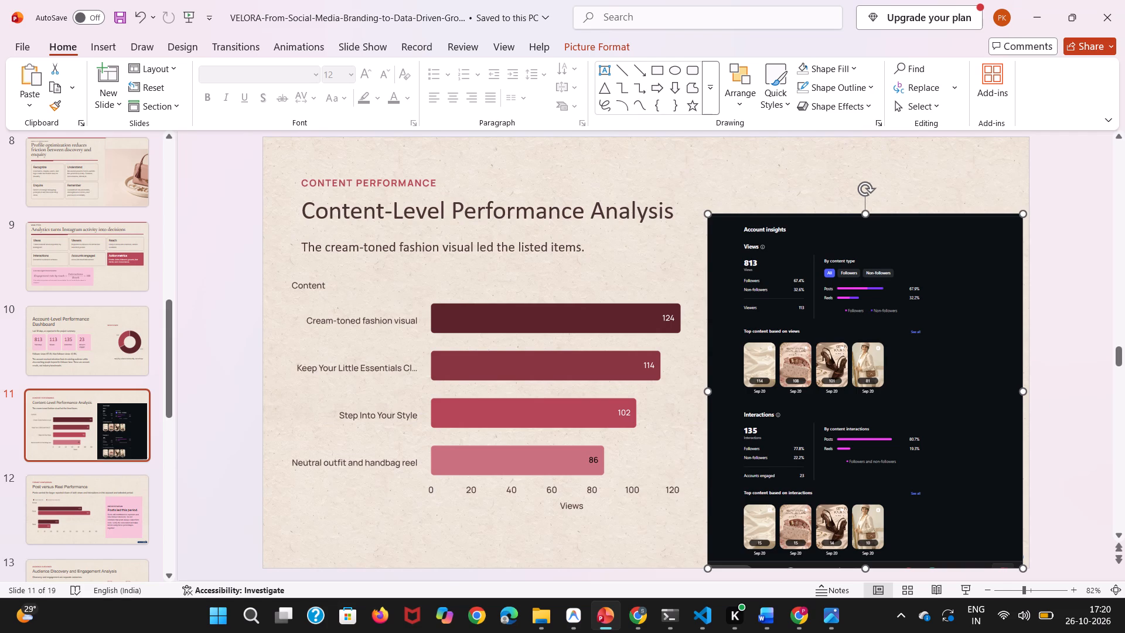
Delete the subtitle text "The cream-toned fashion visual led the listed items." below slide 11's title.
{"action": "left_click", "coordinate": [736, 179]}
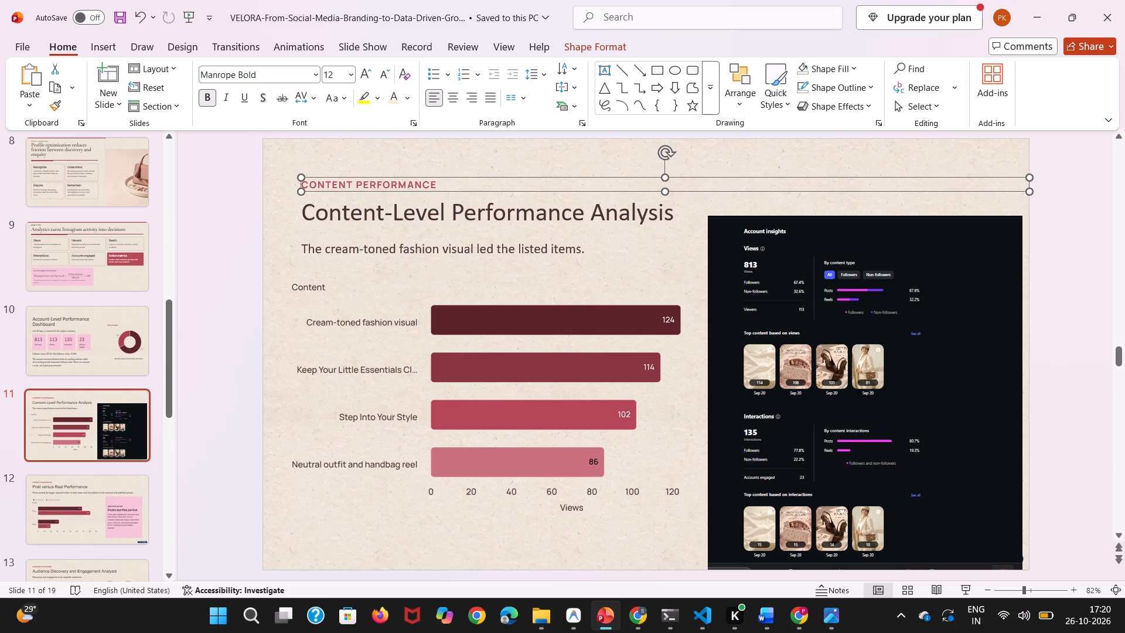
{"action": "left_click", "coordinate": [683, 233]}
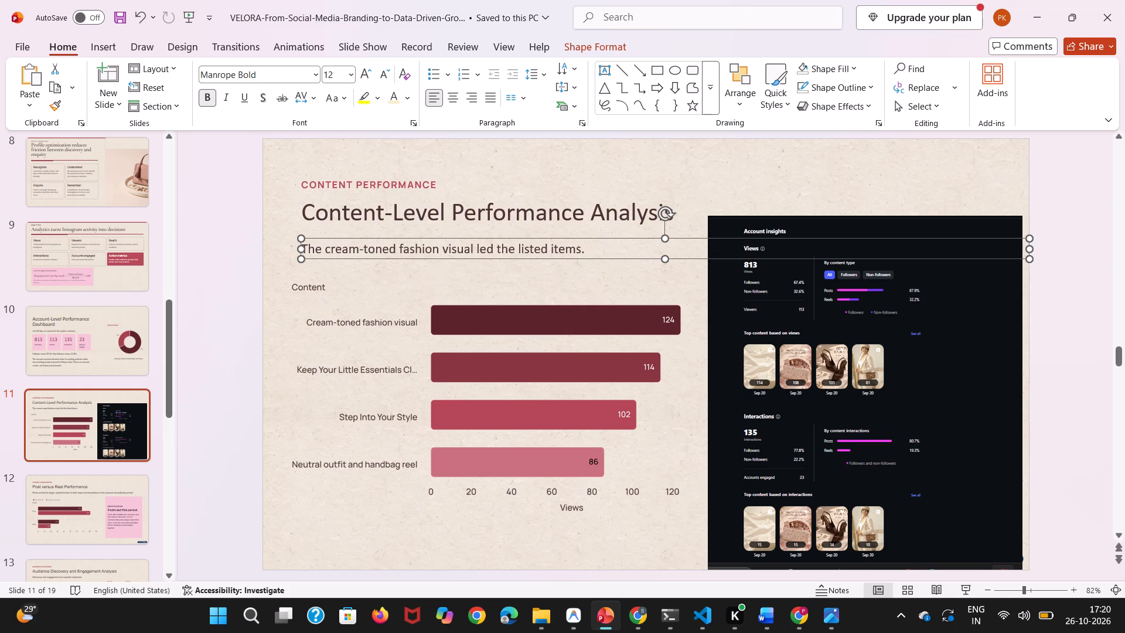
{"action": "left_click", "coordinate": [587, 249]}
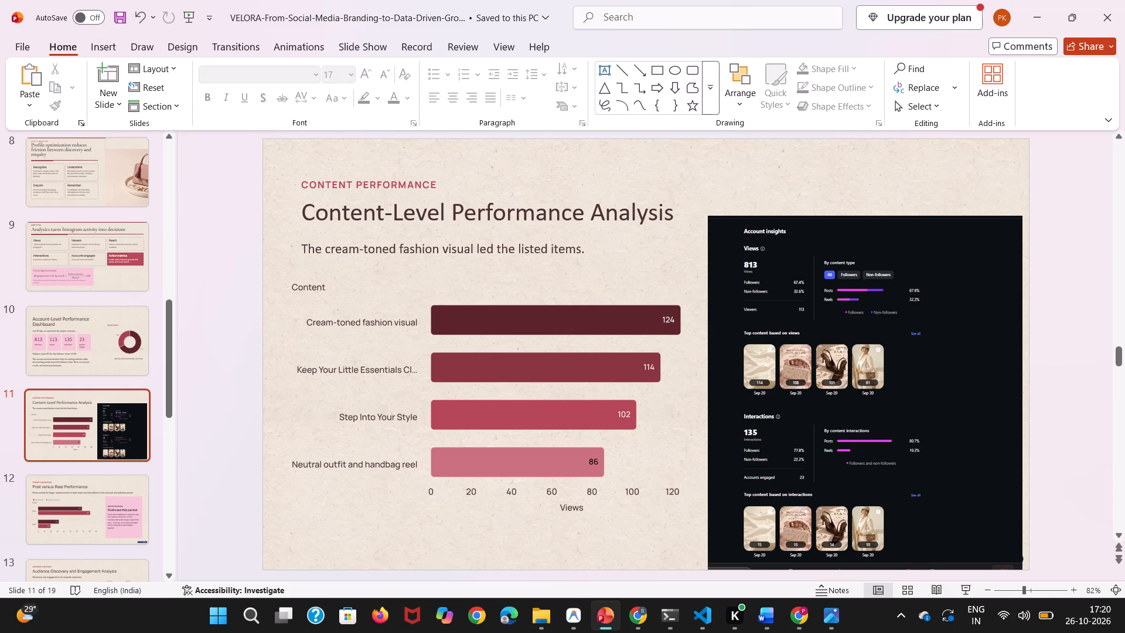
{"action": "left_click_drag", "start_coordinate": [583, 248], "coordinate": [287, 241]}
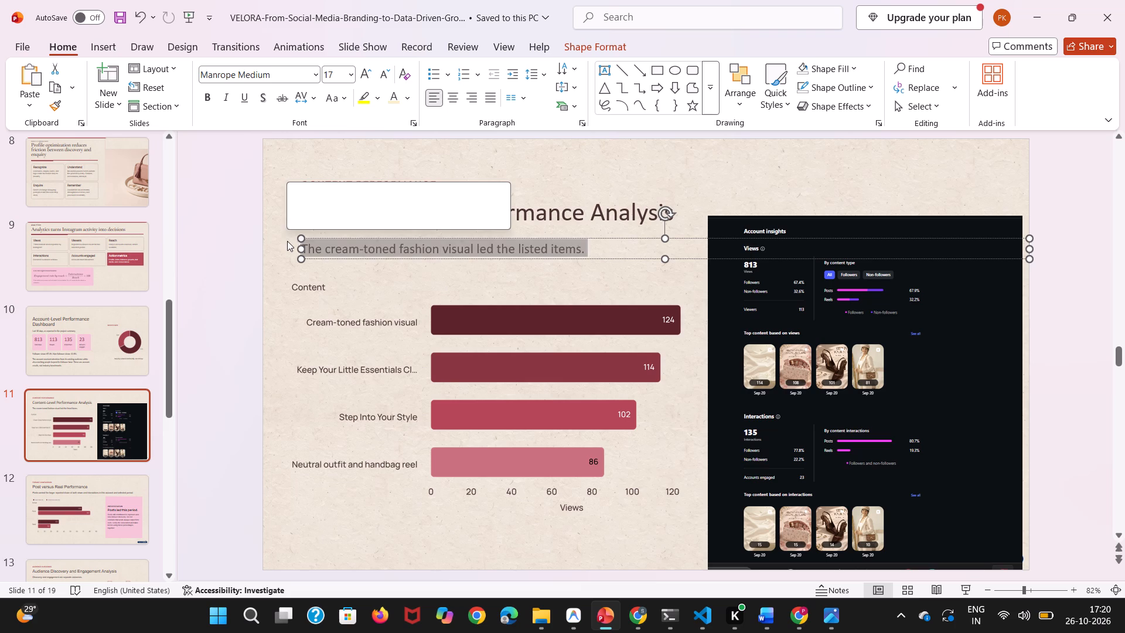
{"action": "key", "text": "BackSpace"}
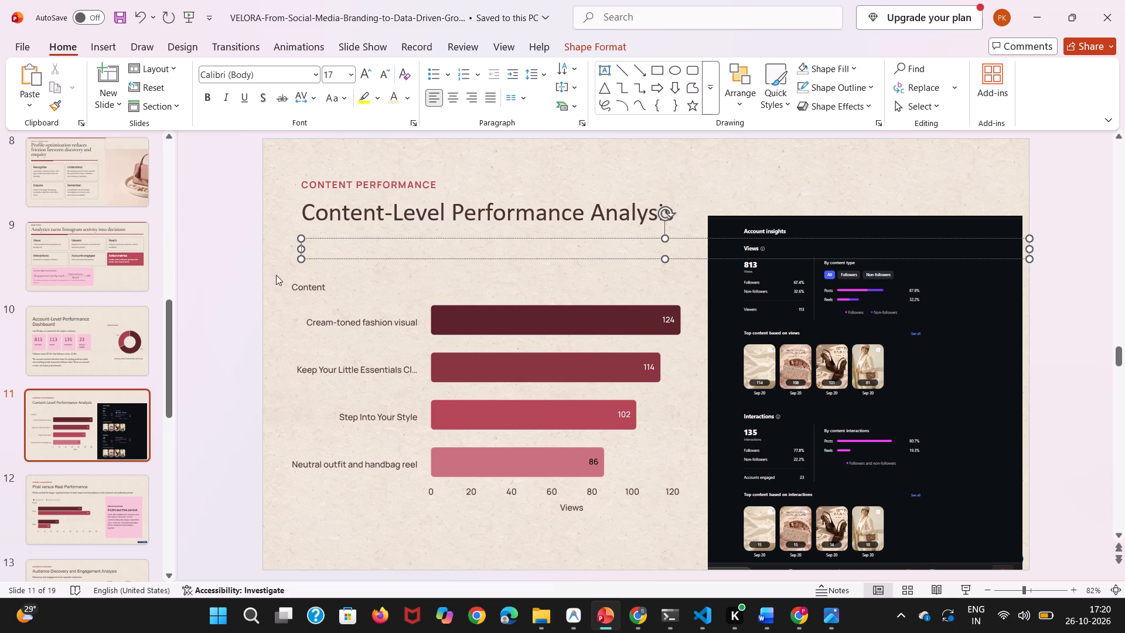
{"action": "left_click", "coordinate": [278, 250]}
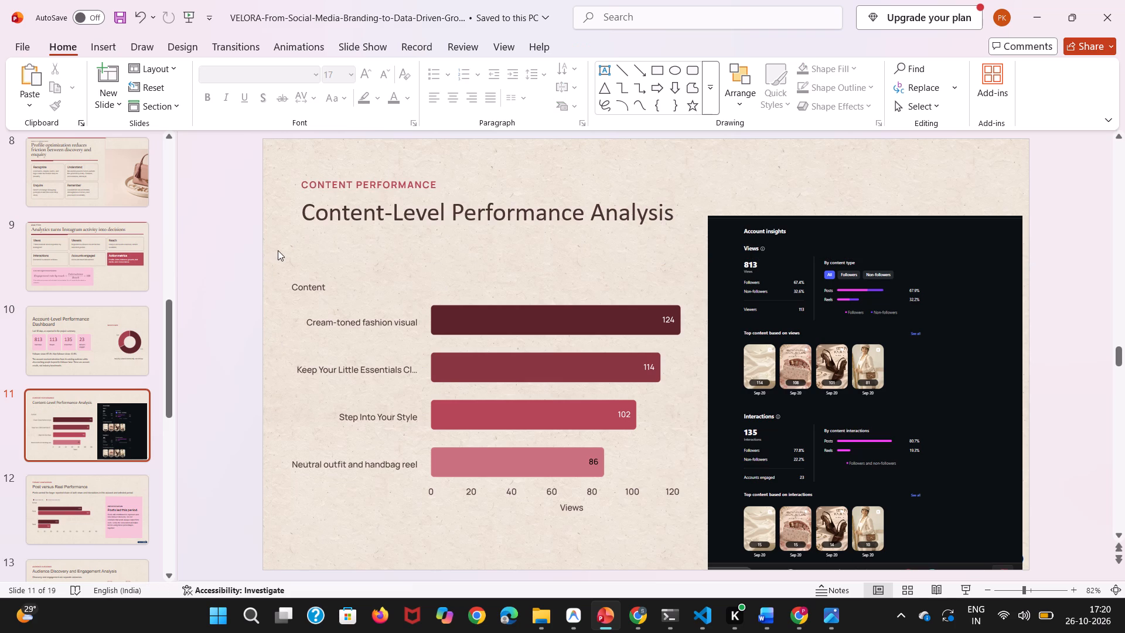
Compress the account insights screenshot on slide 11, applying only to this picture and deleting its cropped areas.
{"action": "left_click", "coordinate": [868, 392]}
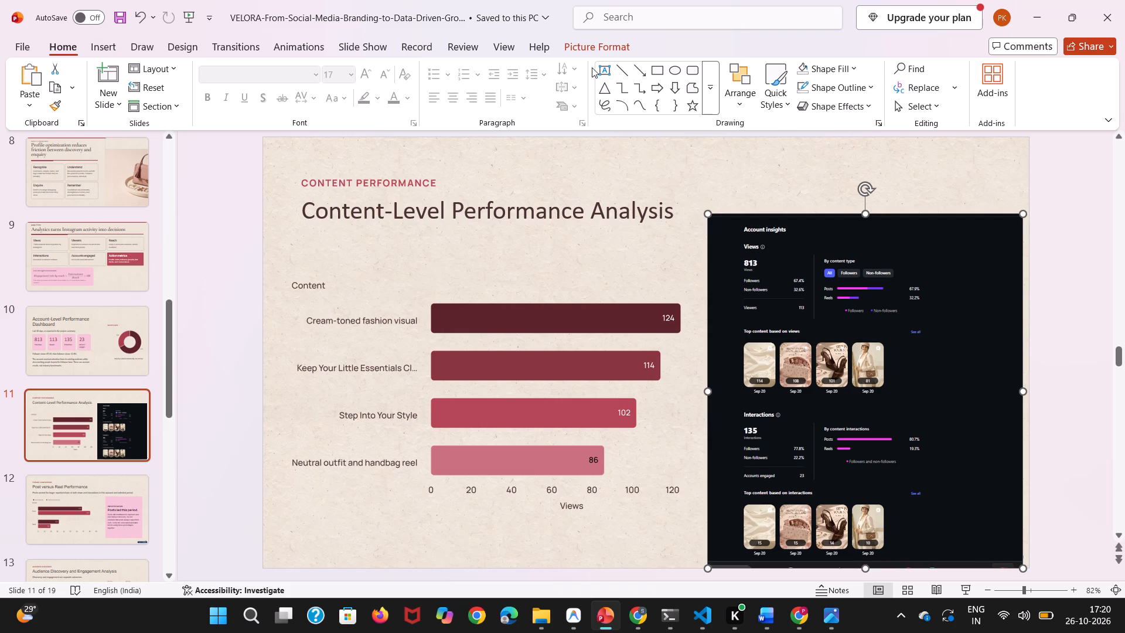
{"action": "left_click", "coordinate": [607, 49]}
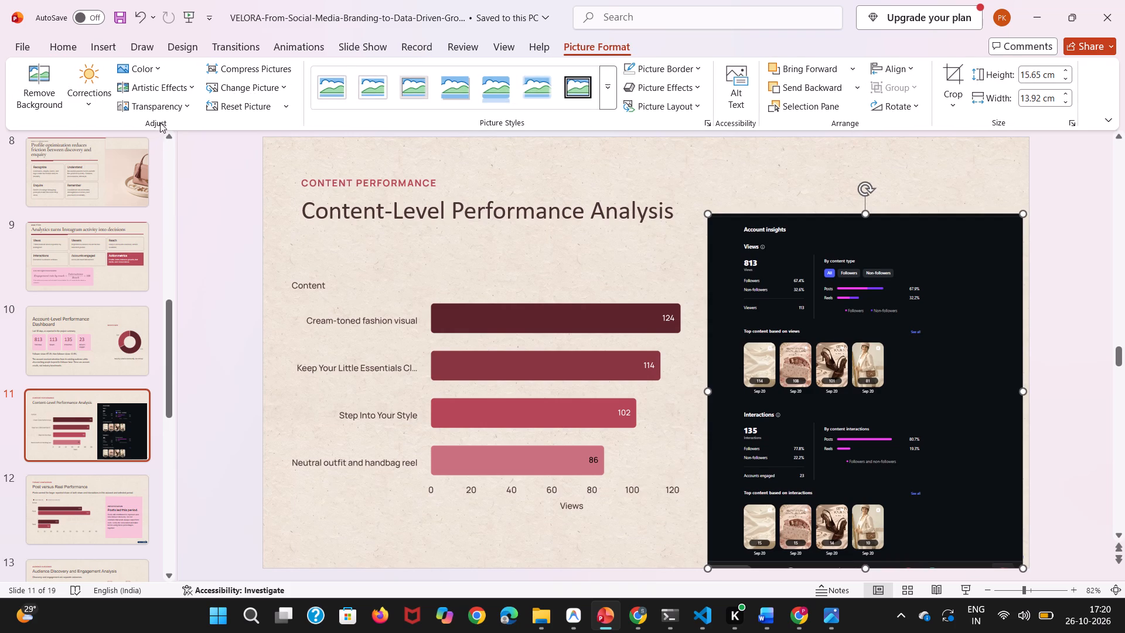
{"action": "left_click", "coordinate": [243, 68]}
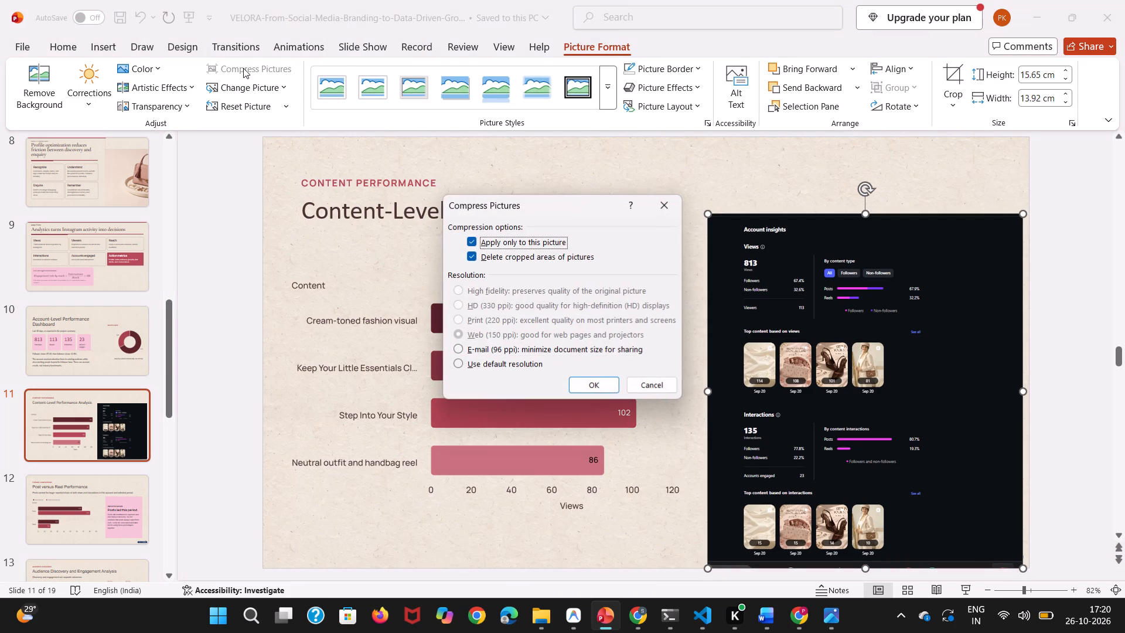
{"action": "left_click", "coordinate": [582, 380]}
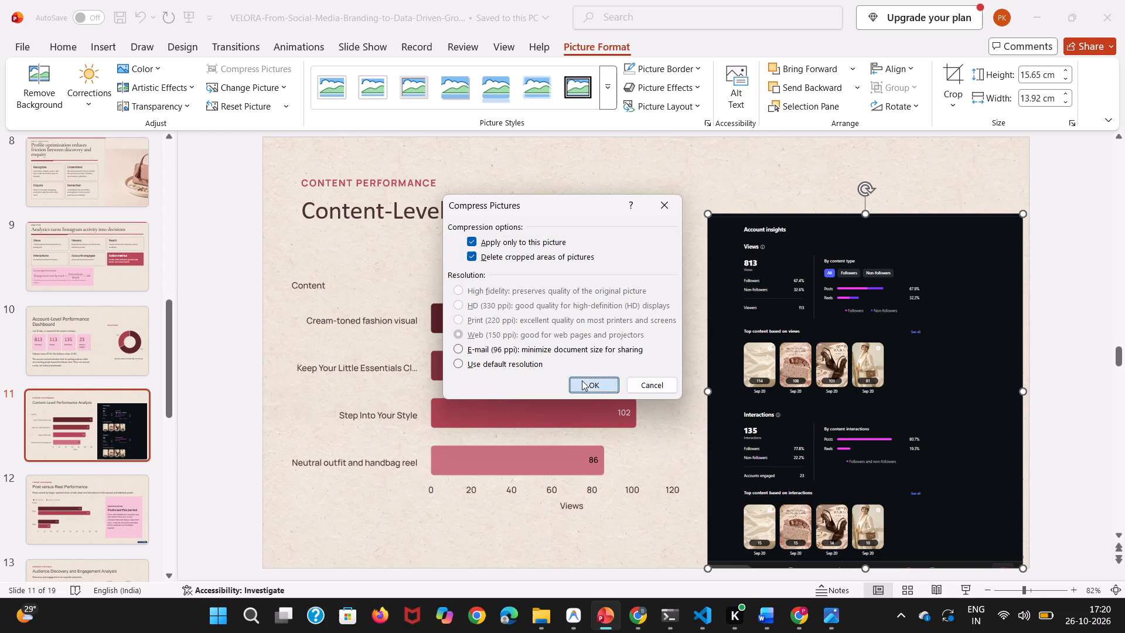
Shorten the account insights screenshot on slide 11 slightly so its lower edge sits just above the slide's bottom edge.
{"action": "left_click", "coordinate": [860, 568]}
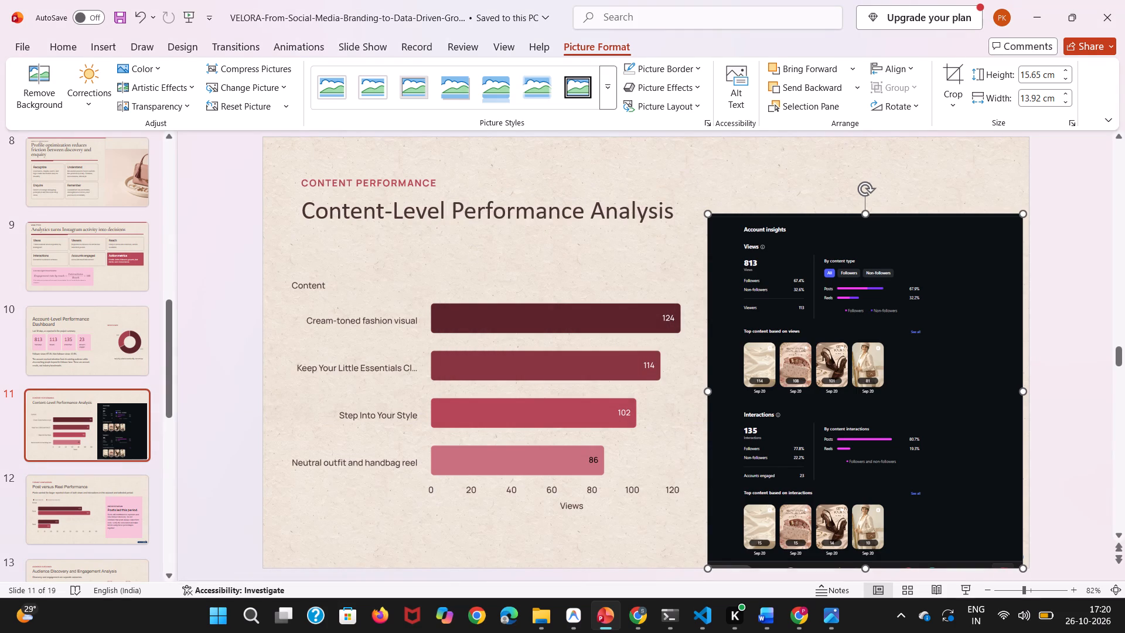
{"action": "left_click_drag", "start_coordinate": [866, 569], "coordinate": [848, 468]}
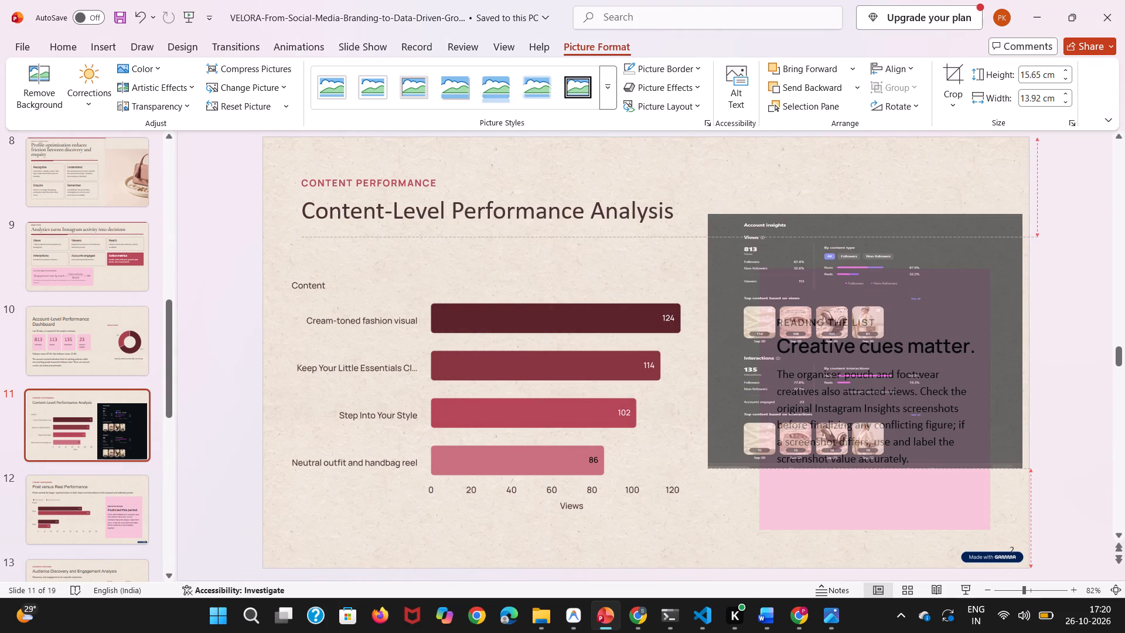
{"action": "left_click_drag", "start_coordinate": [848, 468], "coordinate": [870, 562]}
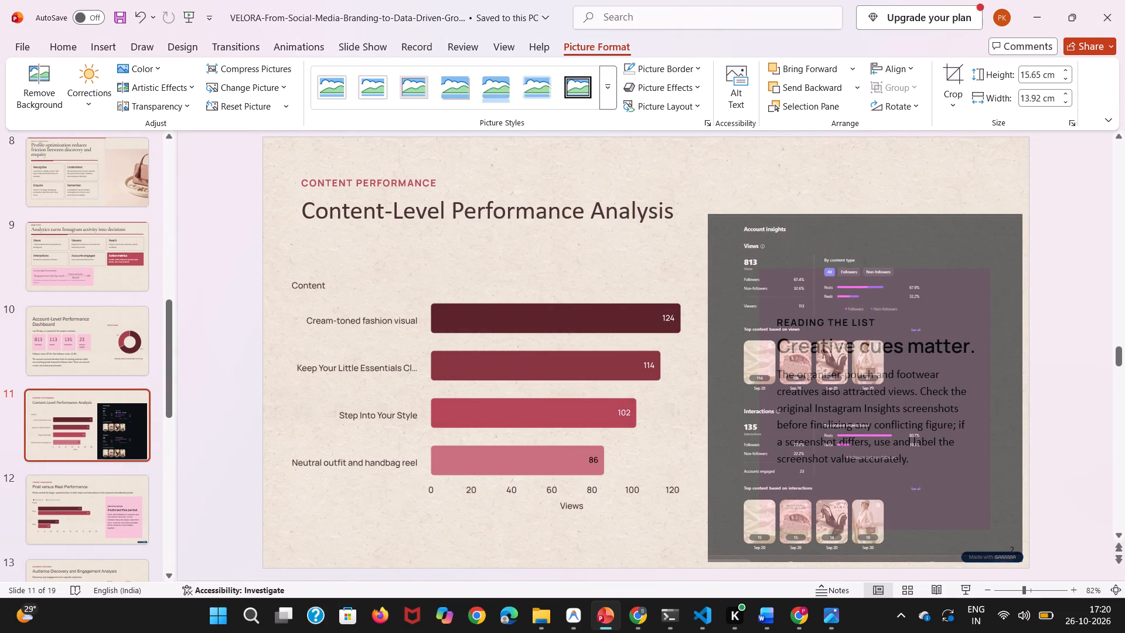
{"action": "left_click_drag", "start_coordinate": [870, 562], "coordinate": [872, 563]}
{"action": "left_click", "coordinate": [707, 185]}
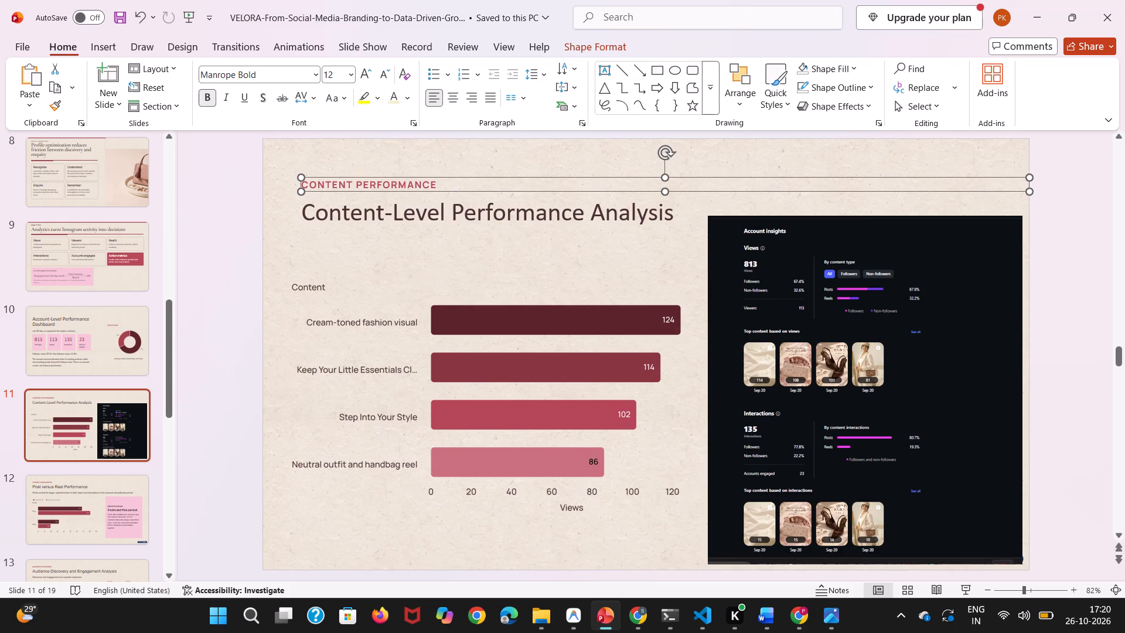
{"action": "left_click", "coordinate": [859, 153]}
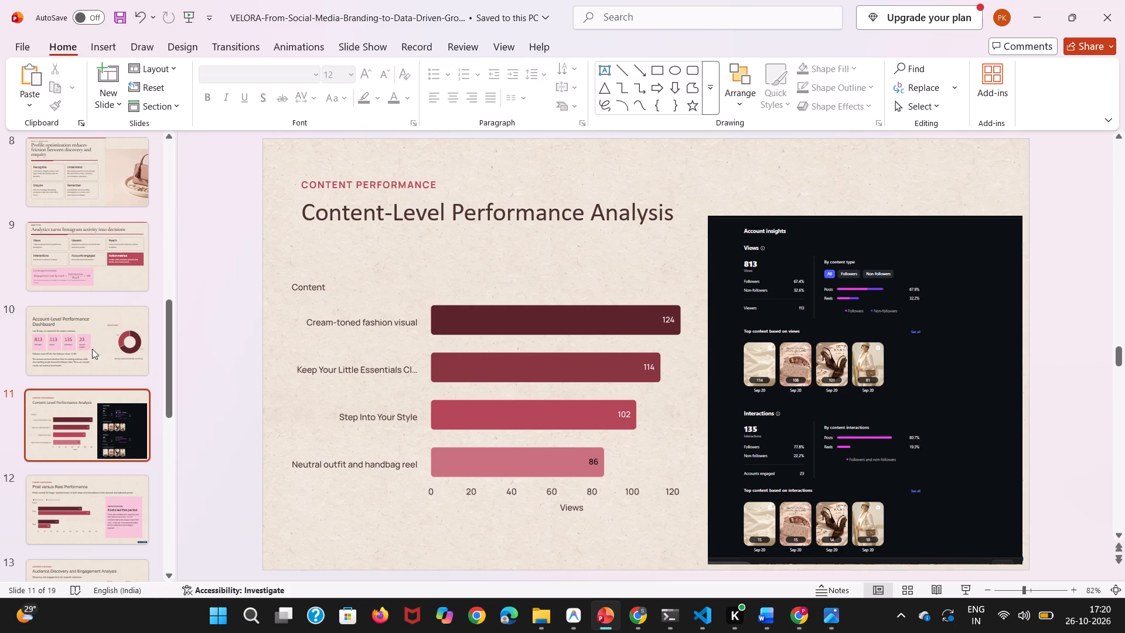
Move slide 11's bar chart up, closer beneath the "Content-Level Performance Analysis" title.
{"action": "left_click", "coordinate": [333, 328]}
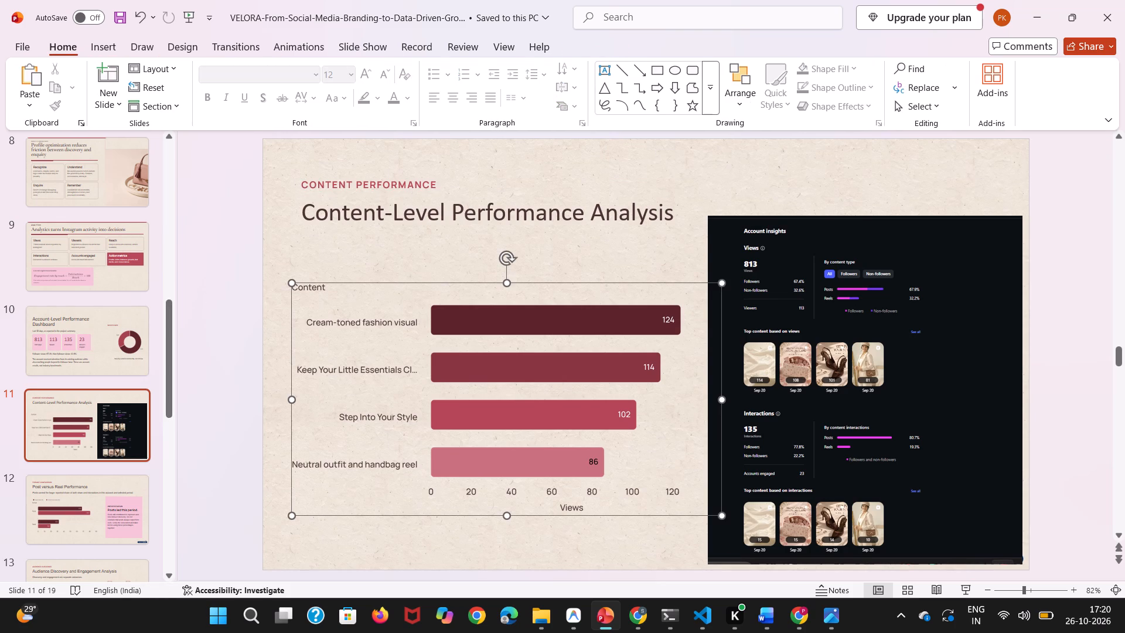
{"action": "left_click_drag", "start_coordinate": [359, 301], "coordinate": [354, 270]}
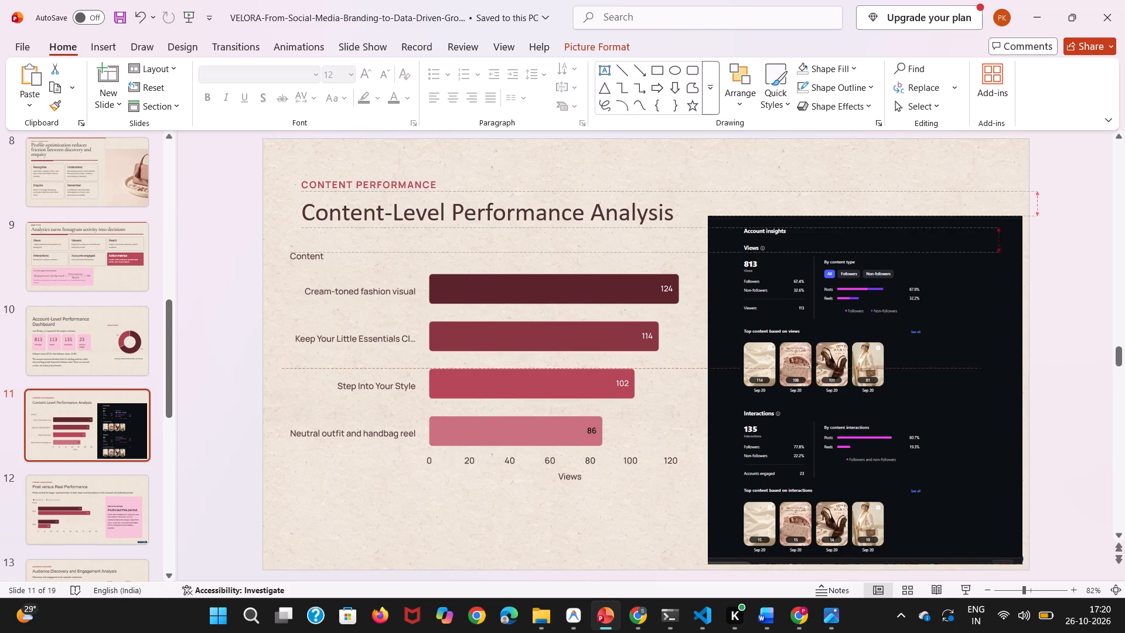
{"action": "left_click_drag", "start_coordinate": [354, 270], "coordinate": [356, 271]}
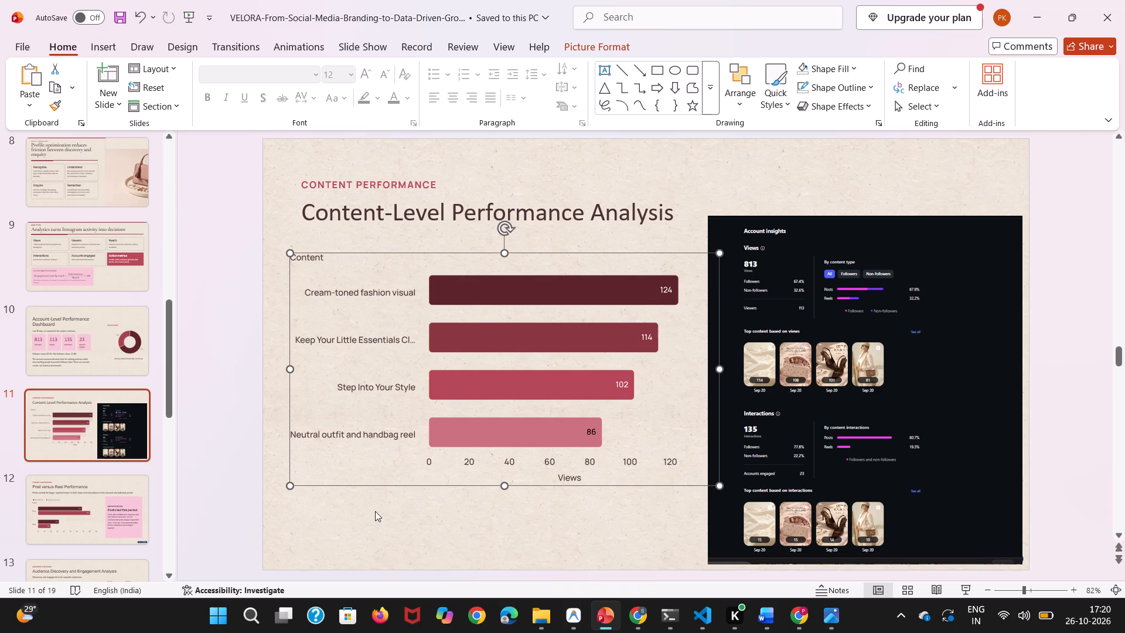
{"action": "left_click", "coordinate": [434, 530]}
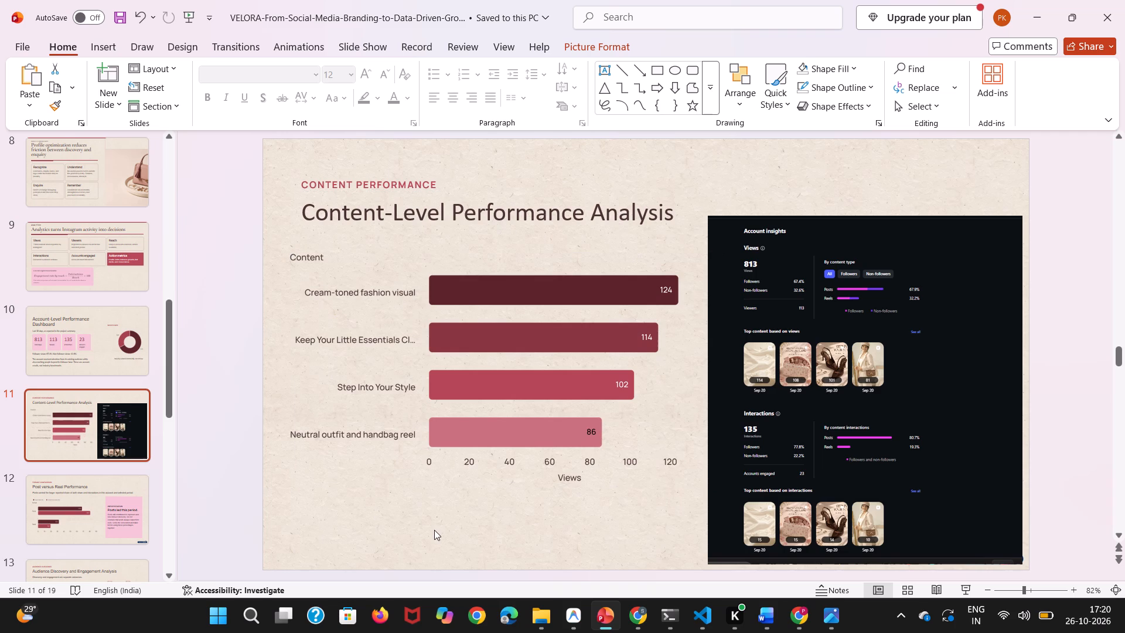
Go to slide 12, "Post versus Reel Performance", and start inserting a picture from this device's Gallery folder.
{"action": "key", "text": "Down"}
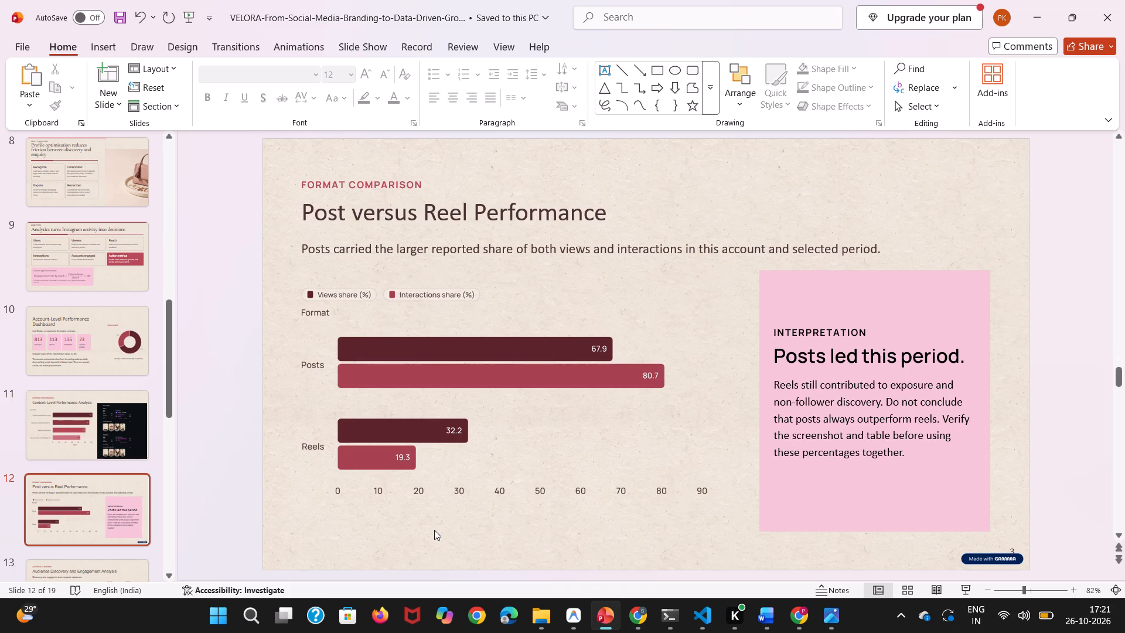
{"action": "left_click", "coordinate": [908, 393]}
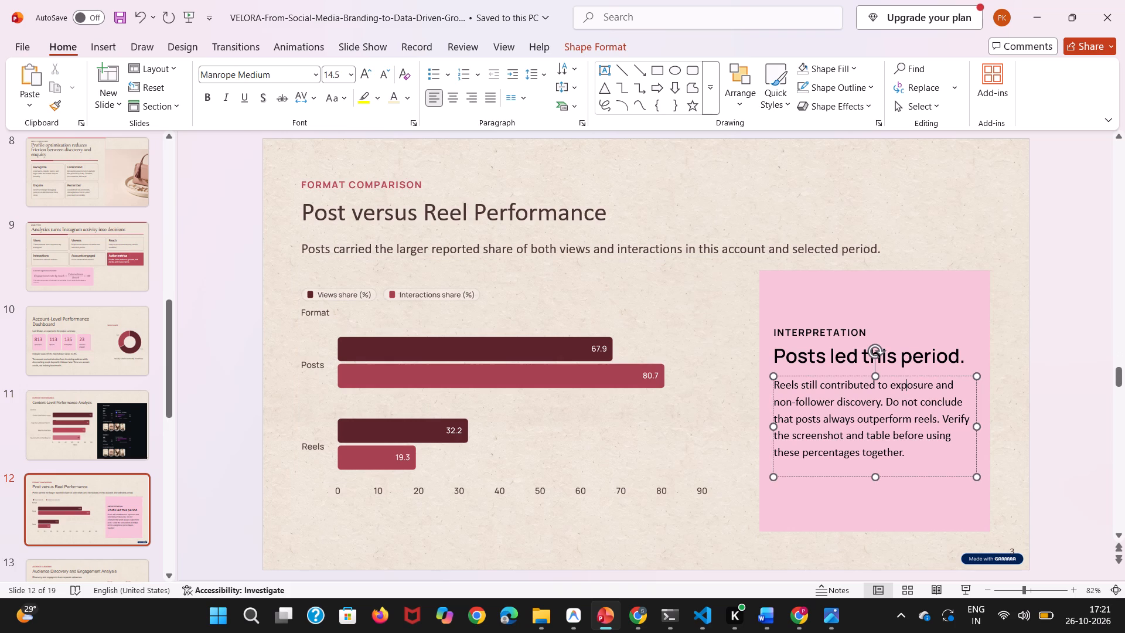
{"action": "left_click", "coordinate": [922, 277]}
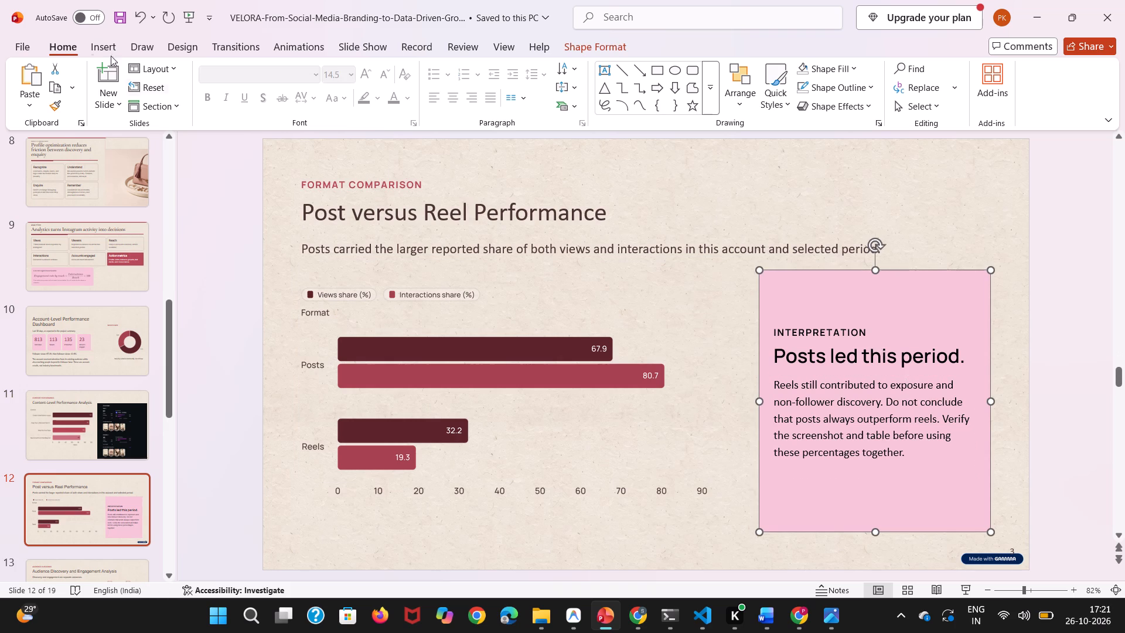
{"action": "left_click", "coordinate": [90, 50]}
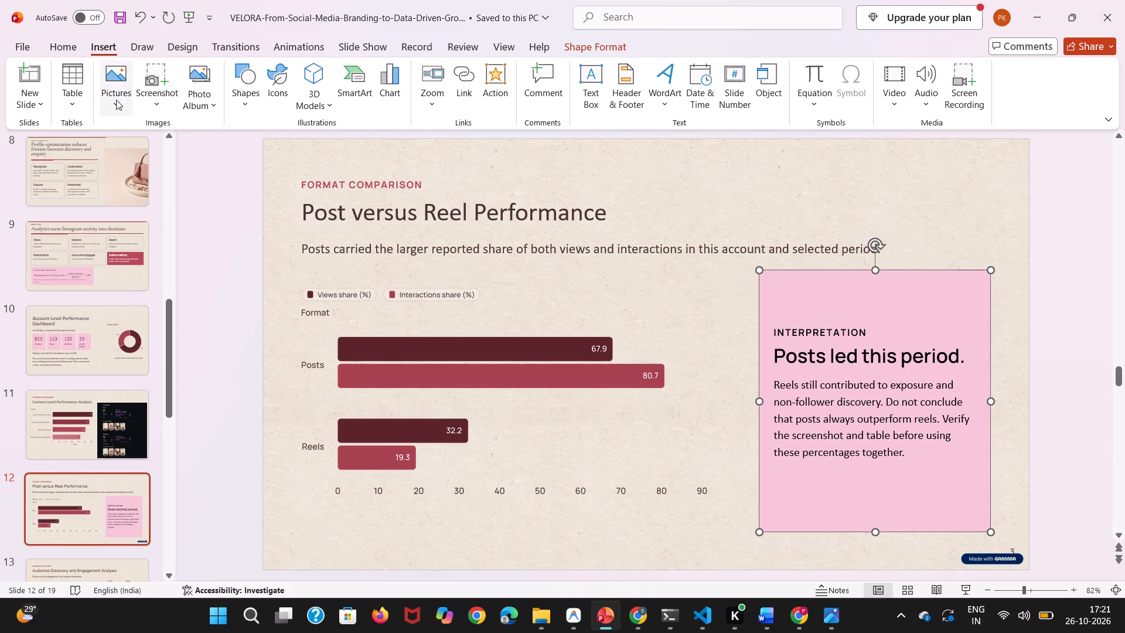
{"action": "left_click", "coordinate": [116, 101]}
{"action": "left_click", "coordinate": [122, 148]}
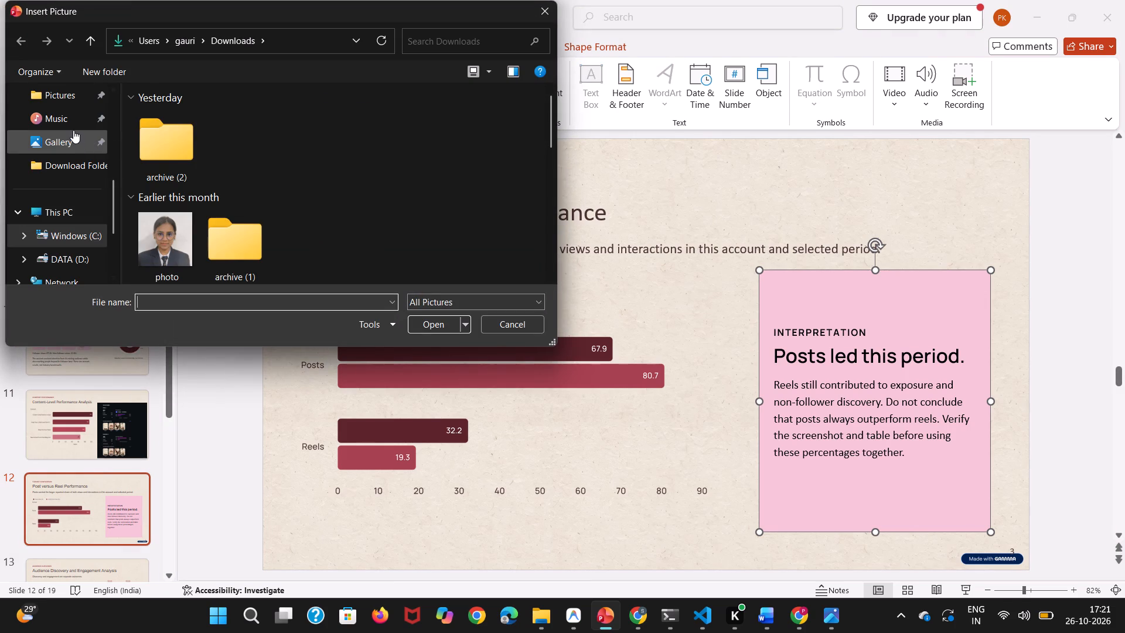
{"action": "left_click", "coordinate": [67, 139]}
Look through the Gallery's Instagram insights screenshots from 2026-09-23 for one that suits slide 12's post versus reel comparison.
{"action": "scroll", "coordinate": [269, 159], "scroll_direction": "down", "scroll_amount": 1}
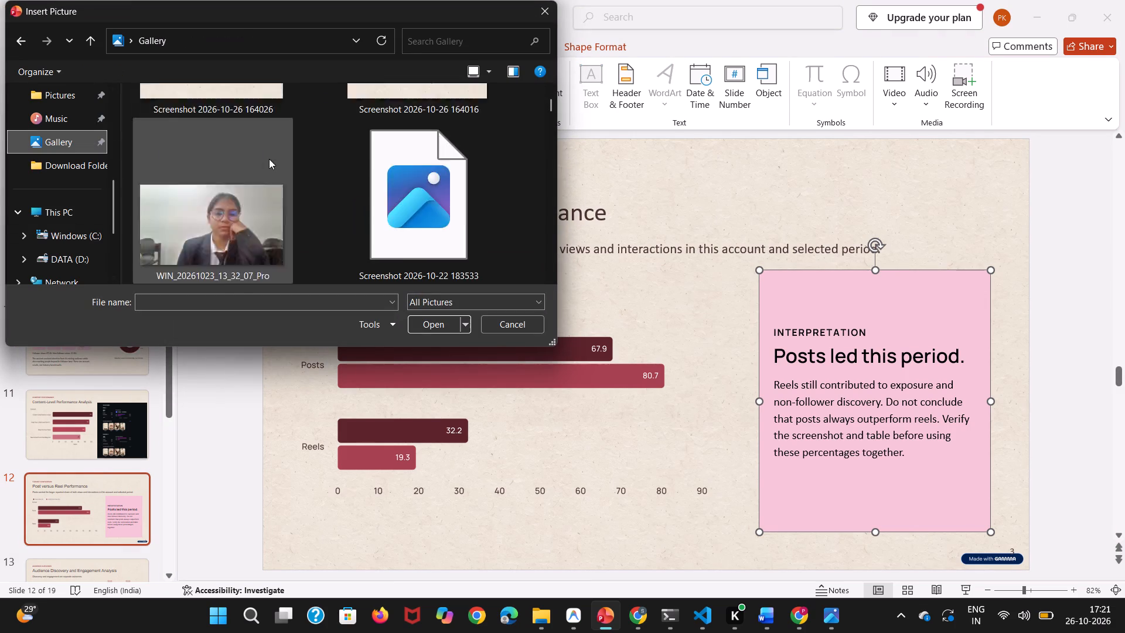
{"action": "scroll", "coordinate": [269, 159], "scroll_direction": "down", "scroll_amount": 3}
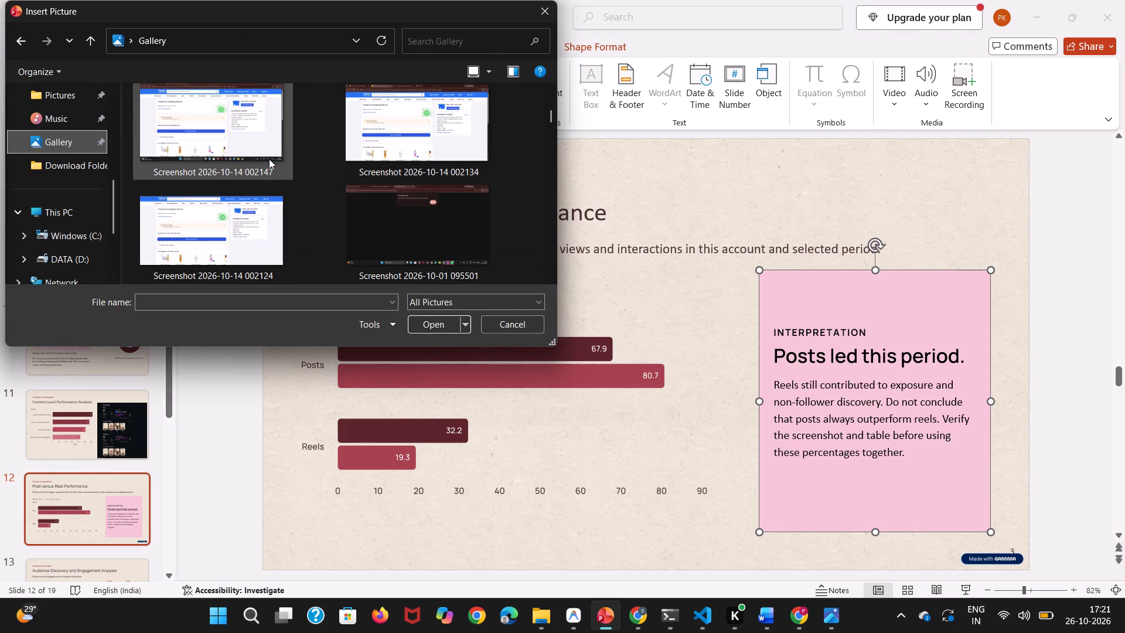
{"action": "scroll", "coordinate": [269, 159], "scroll_direction": "down", "scroll_amount": 4}
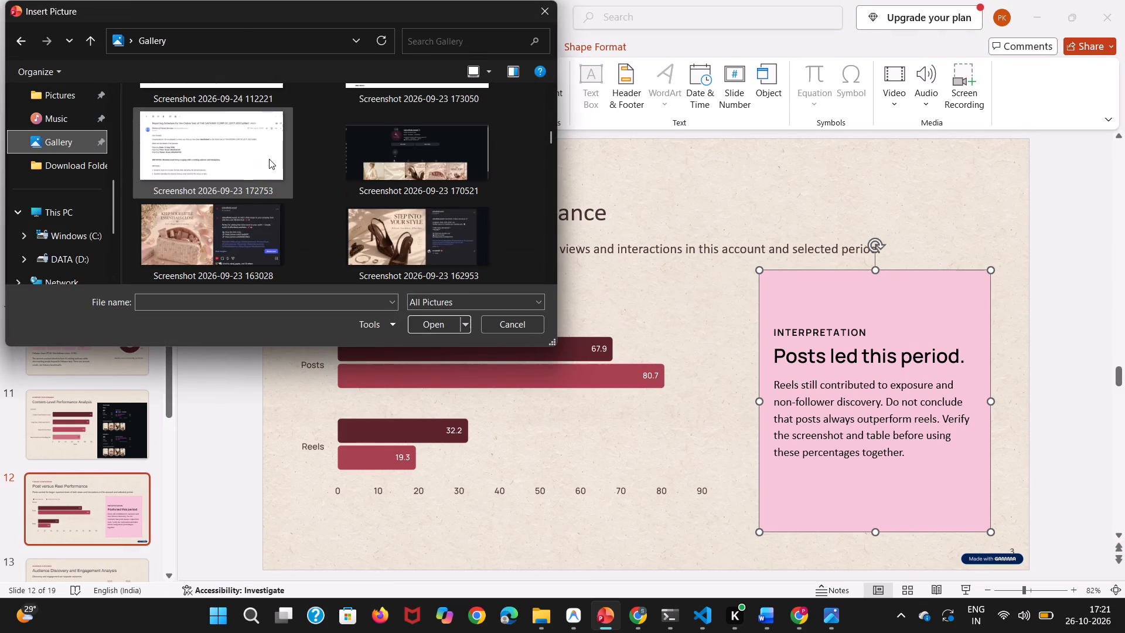
{"action": "scroll", "coordinate": [269, 159], "scroll_direction": "down", "scroll_amount": 2}
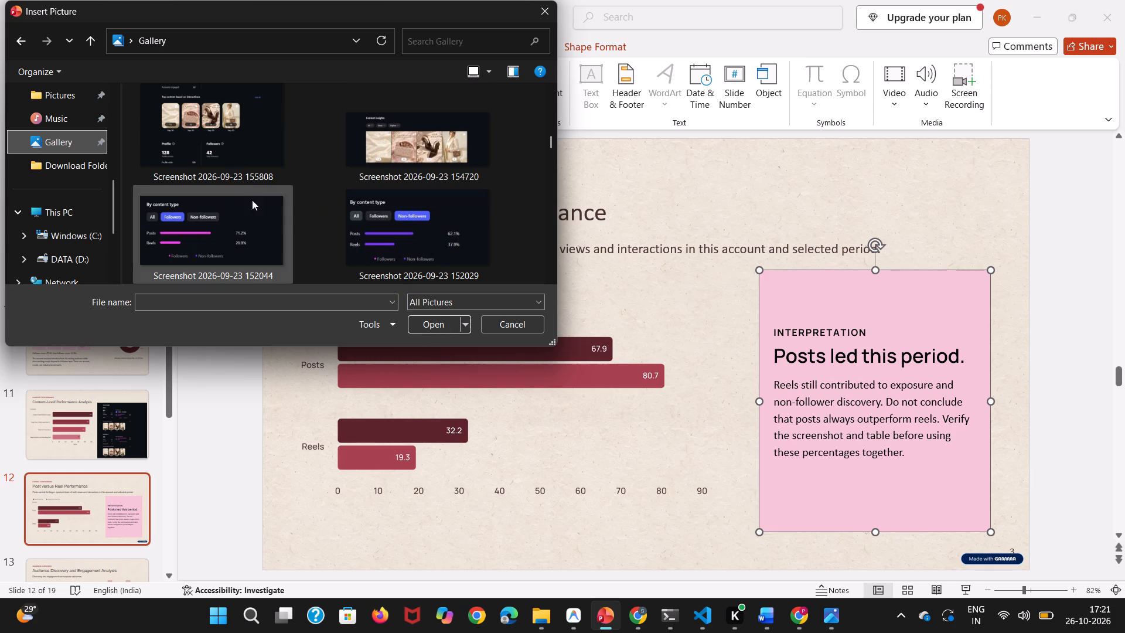
{"action": "scroll", "coordinate": [264, 229], "scroll_direction": "down", "scroll_amount": 1}
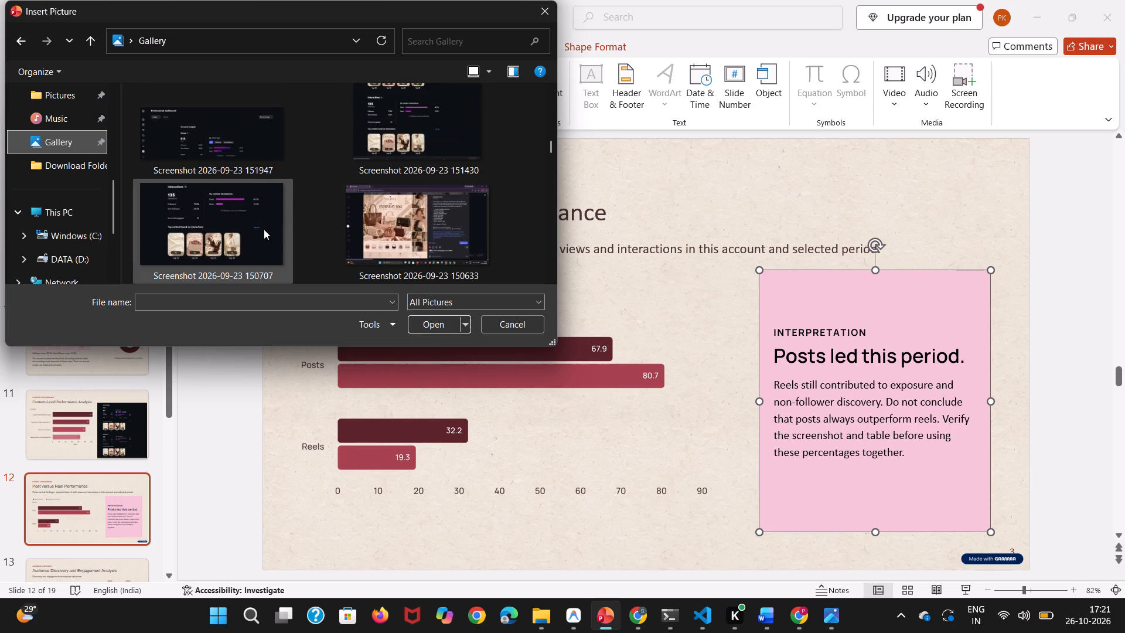
{"action": "scroll", "coordinate": [264, 229], "scroll_direction": "up", "scroll_amount": 3, "text": "ctrl"}
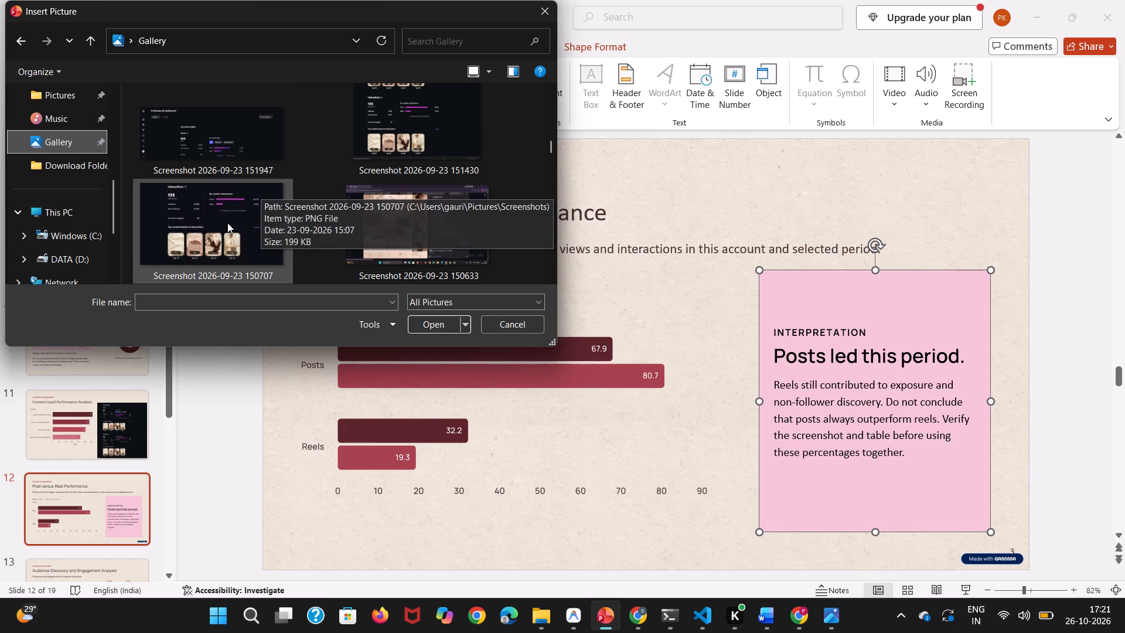
{"action": "scroll", "coordinate": [227, 223], "scroll_direction": "up", "scroll_amount": 5}
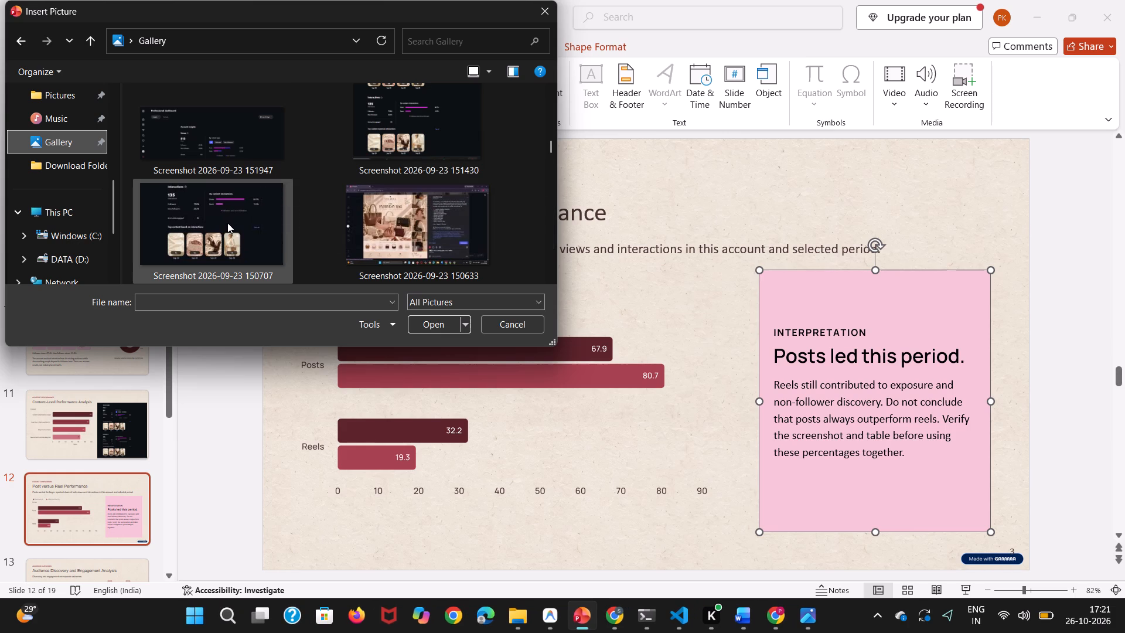
{"action": "scroll", "coordinate": [227, 223], "scroll_direction": "down", "scroll_amount": 1}
{"action": "scroll", "coordinate": [227, 223], "scroll_direction": "up", "scroll_amount": 1}
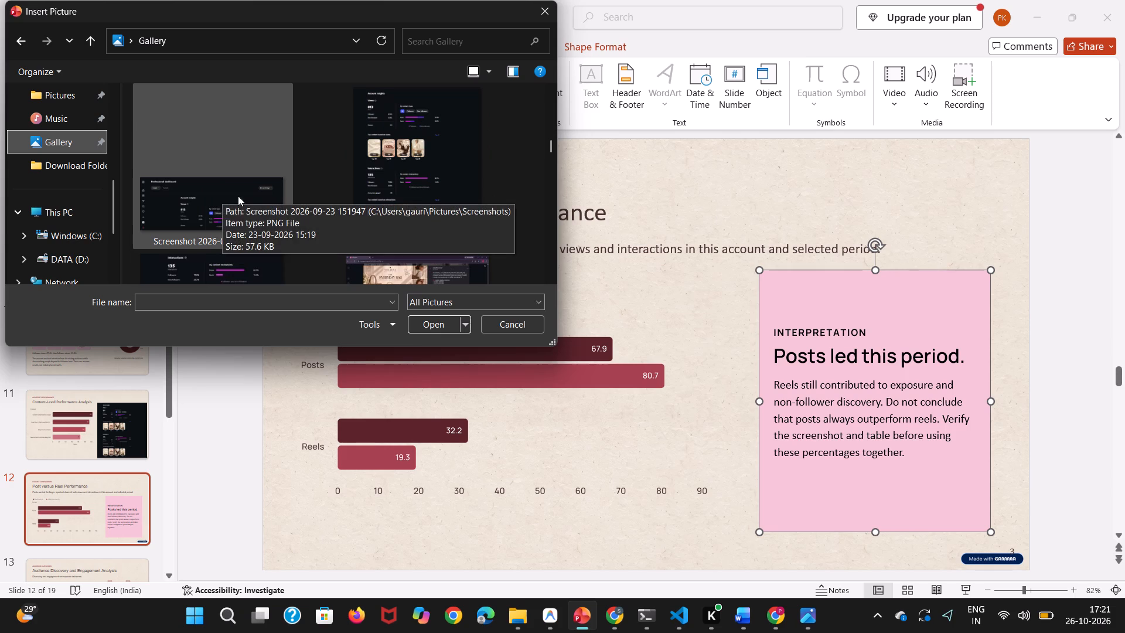
{"action": "scroll", "coordinate": [422, 153], "scroll_direction": "up", "scroll_amount": 1}
{"action": "scroll", "coordinate": [422, 153], "scroll_direction": "down", "scroll_amount": 1}
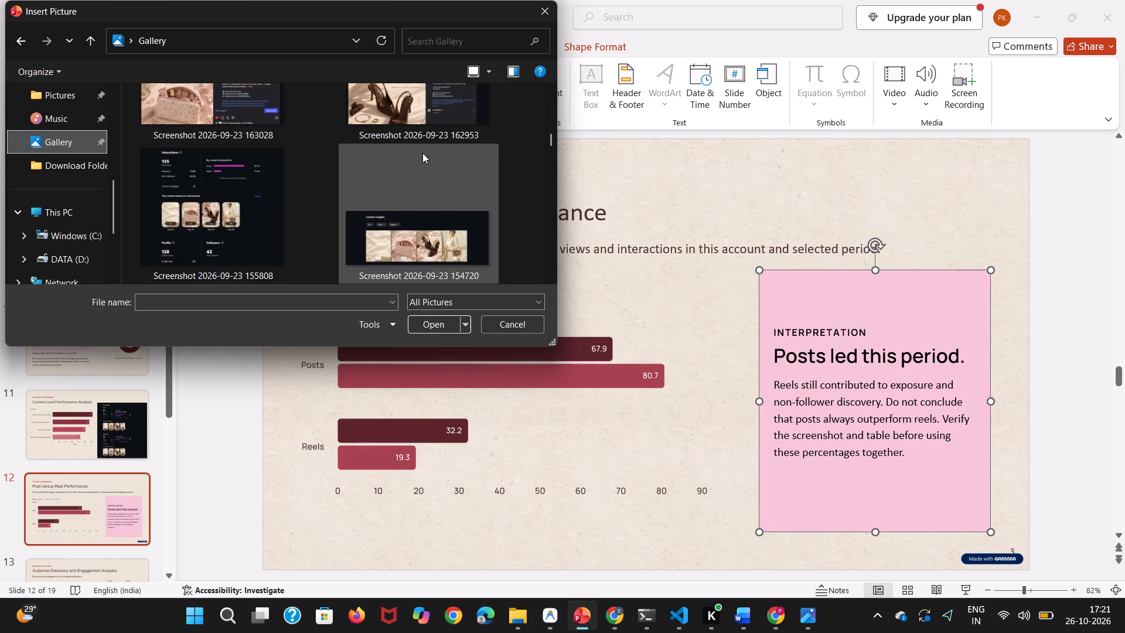
{"action": "scroll", "coordinate": [422, 153], "scroll_direction": "down", "scroll_amount": 1}
{"action": "scroll", "coordinate": [422, 153], "scroll_direction": "up", "scroll_amount": 1}
{"action": "scroll", "coordinate": [422, 153], "scroll_direction": "down", "scroll_amount": 1}
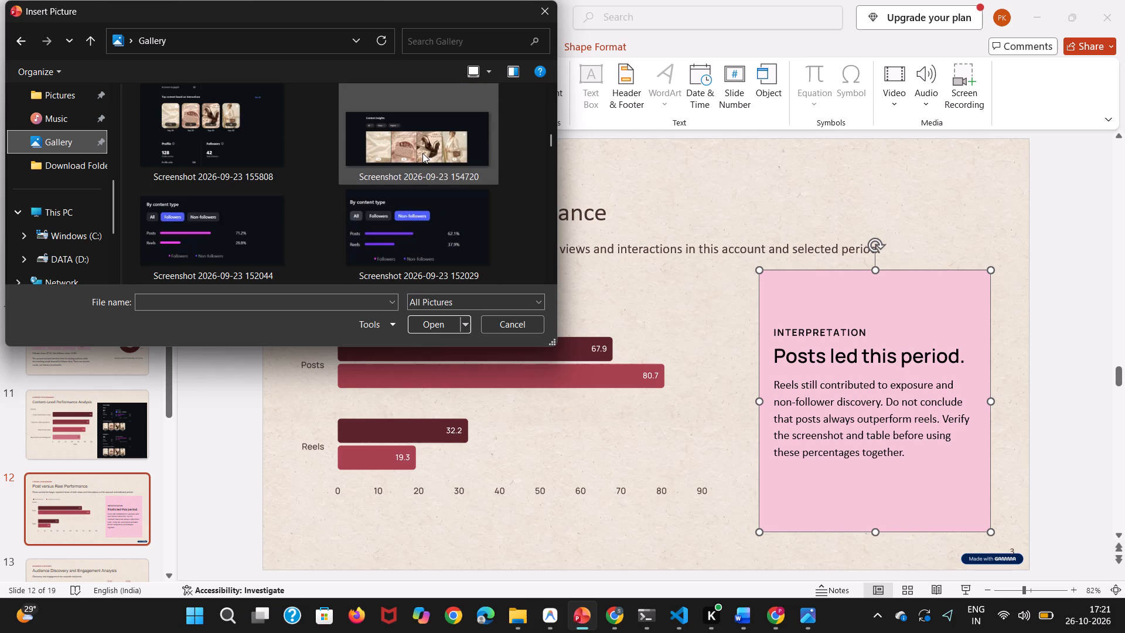
{"action": "scroll", "coordinate": [422, 153], "scroll_direction": "up", "scroll_amount": 1}
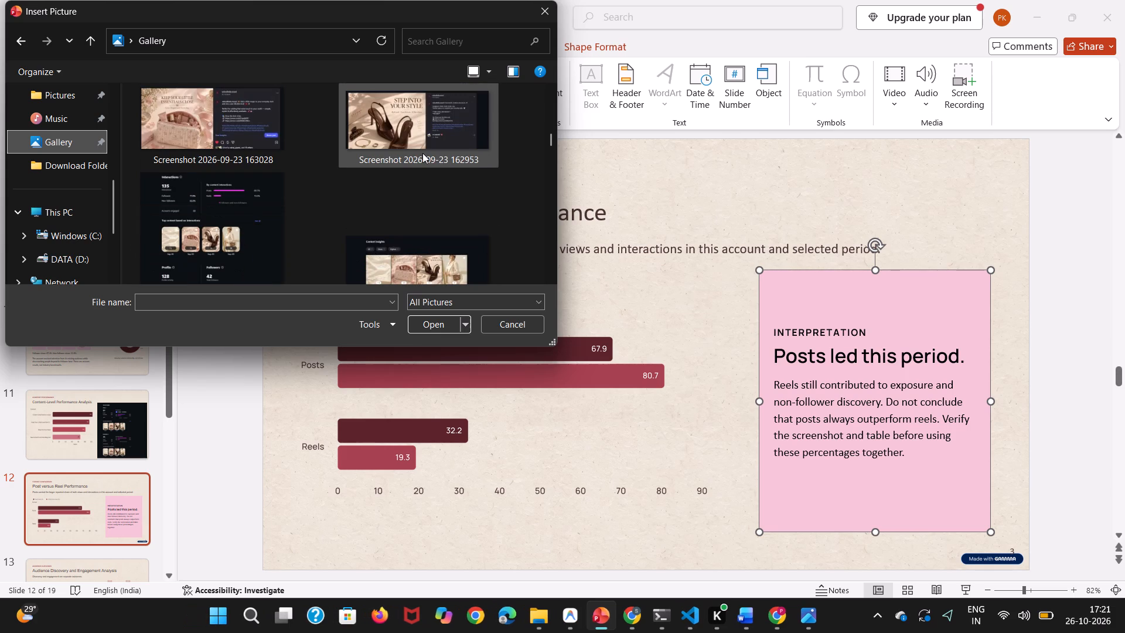
{"action": "scroll", "coordinate": [422, 153], "scroll_direction": "down", "scroll_amount": 1}
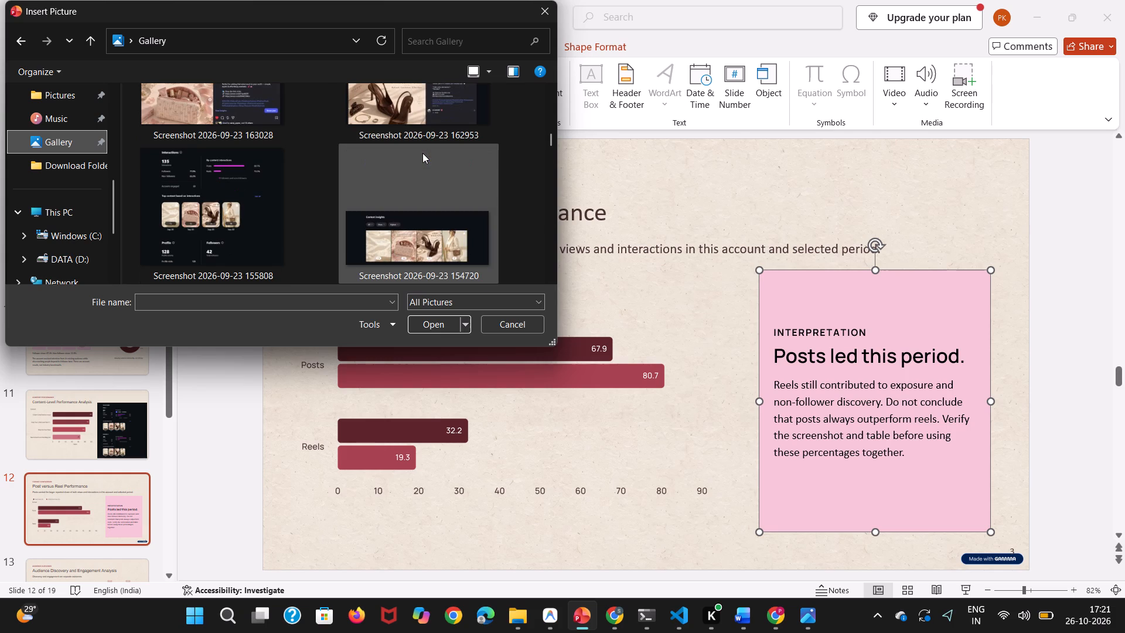
{"action": "scroll", "coordinate": [422, 153], "scroll_direction": "down", "scroll_amount": 1}
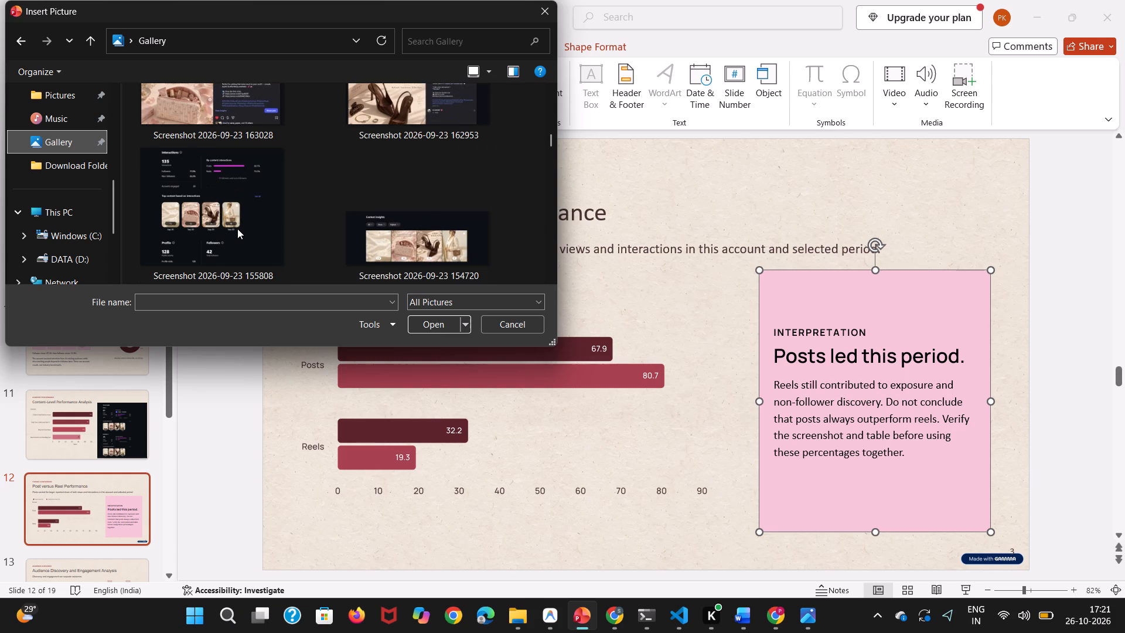
{"action": "scroll", "coordinate": [425, 206], "scroll_direction": "up", "scroll_amount": 1}
{"action": "scroll", "coordinate": [425, 206], "scroll_direction": "down", "scroll_amount": 1}
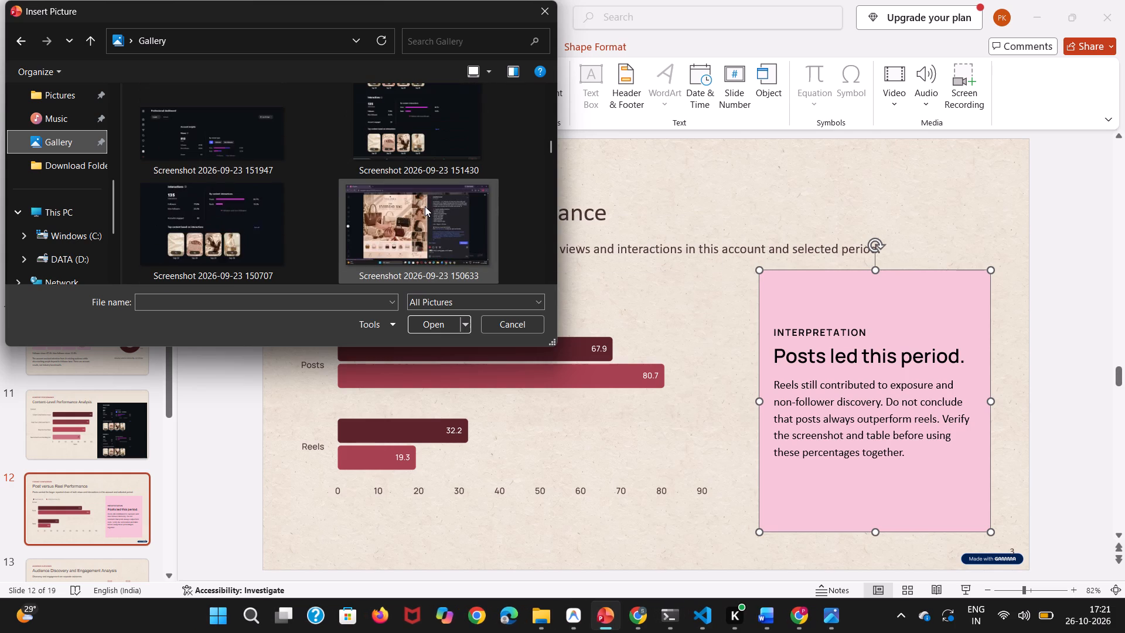
{"action": "scroll", "coordinate": [425, 206], "scroll_direction": "down", "scroll_amount": 1}
{"action": "right_click", "coordinate": [425, 206]}
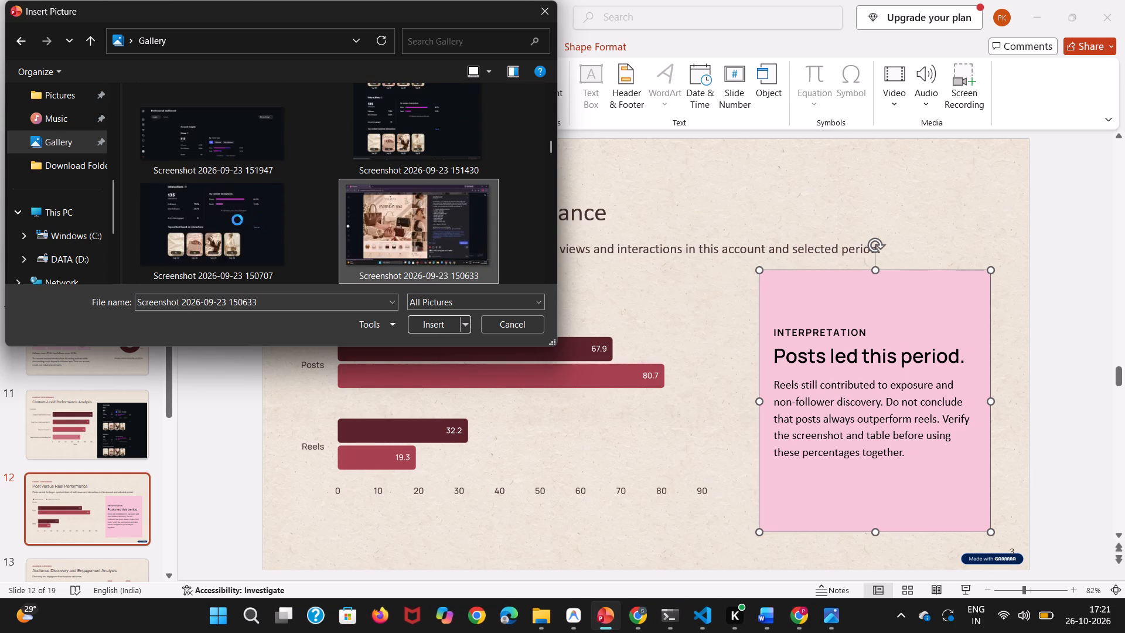
{"action": "scroll", "coordinate": [236, 220], "scroll_direction": "down", "scroll_amount": 1}
{"action": "left_click", "coordinate": [332, 202]}
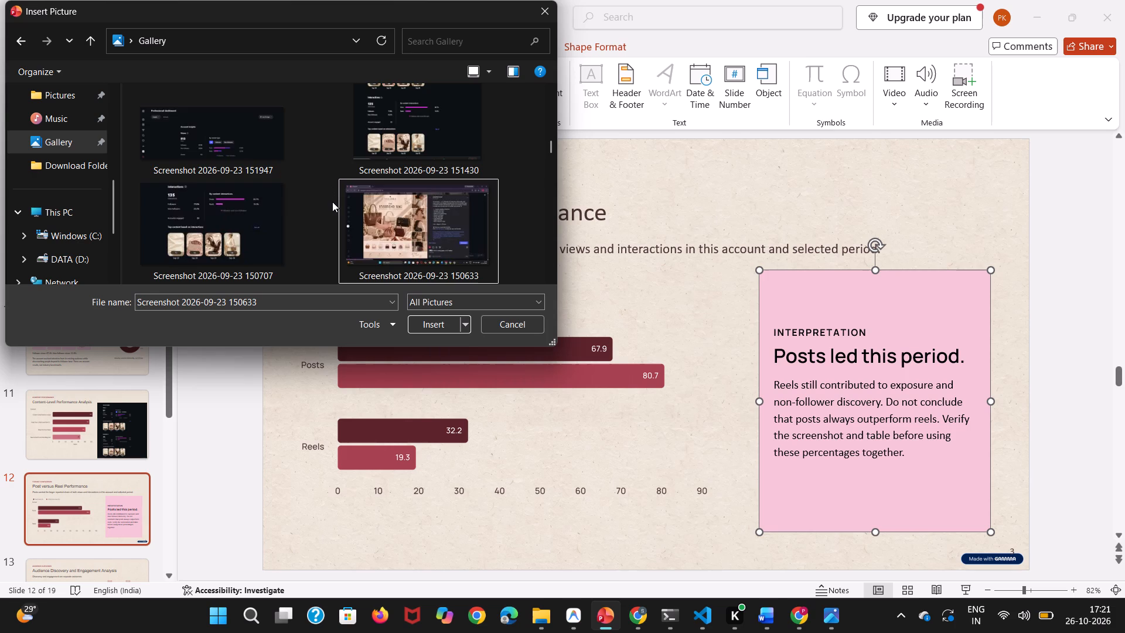
{"action": "scroll", "coordinate": [332, 202], "scroll_direction": "up", "scroll_amount": 1}
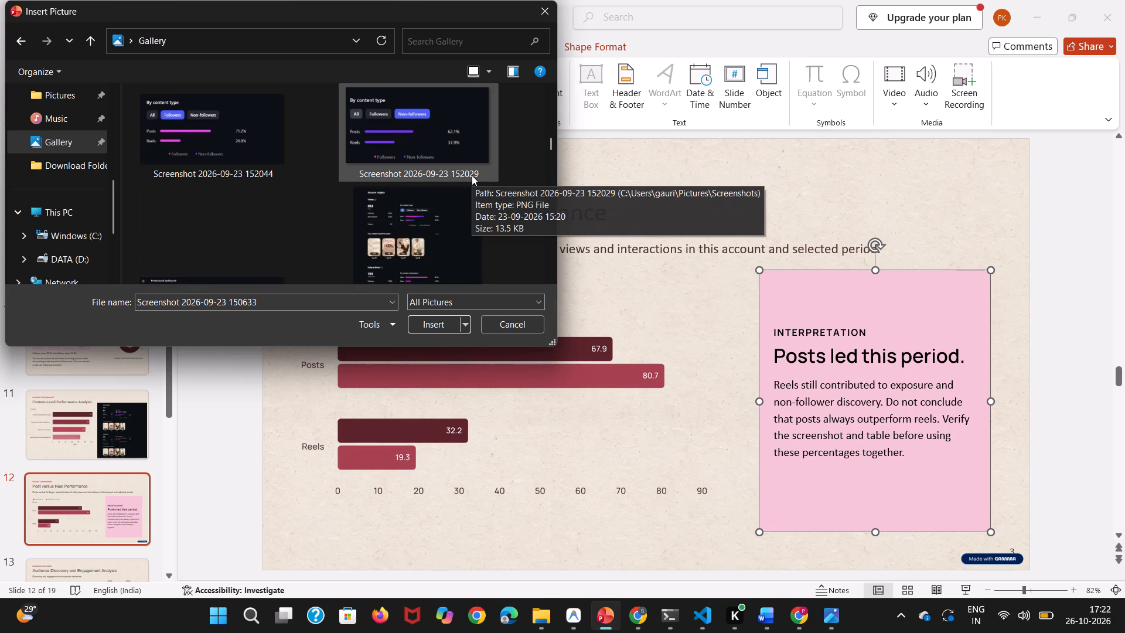
{"action": "left_click", "coordinate": [339, 220]}
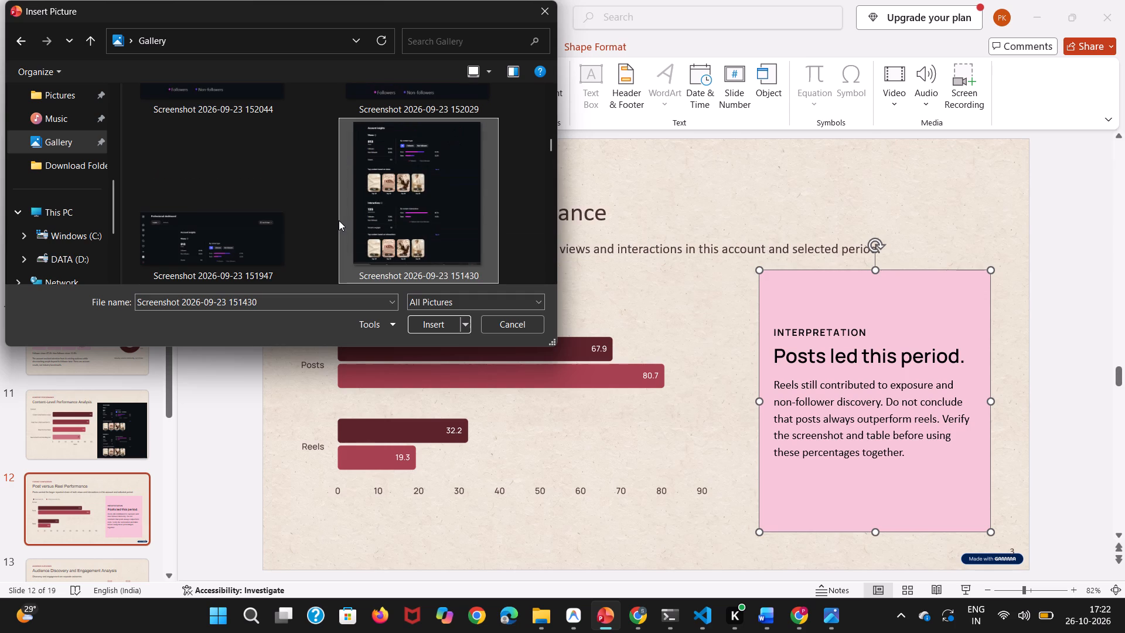
{"action": "scroll", "coordinate": [231, 206], "scroll_direction": "down", "scroll_amount": 1}
{"action": "scroll", "coordinate": [231, 206], "scroll_direction": "up", "scroll_amount": 1}
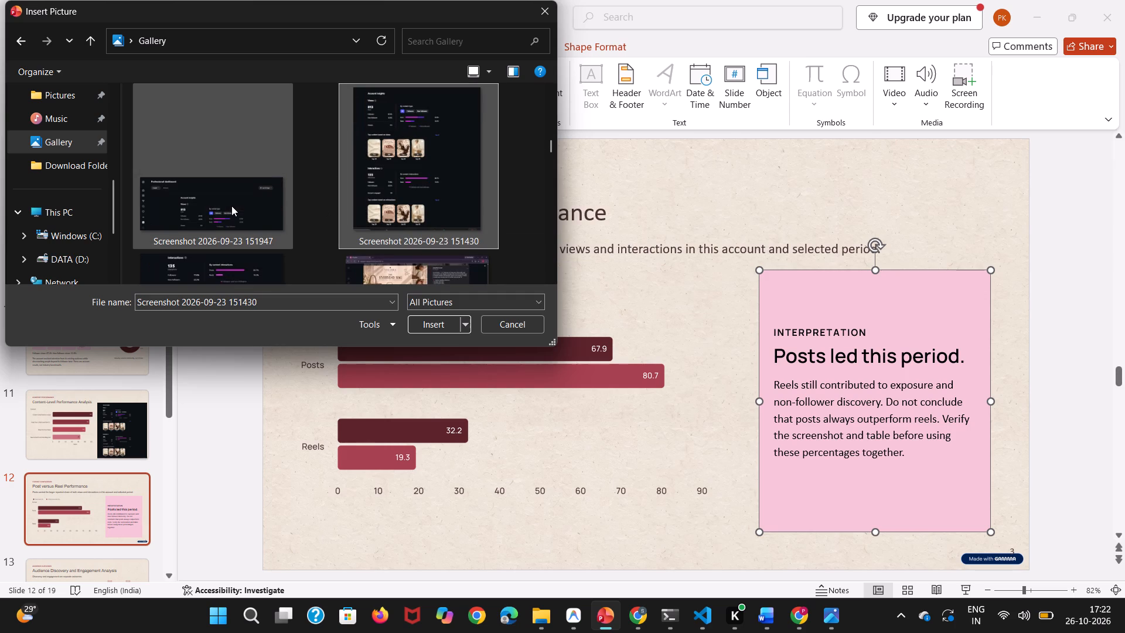
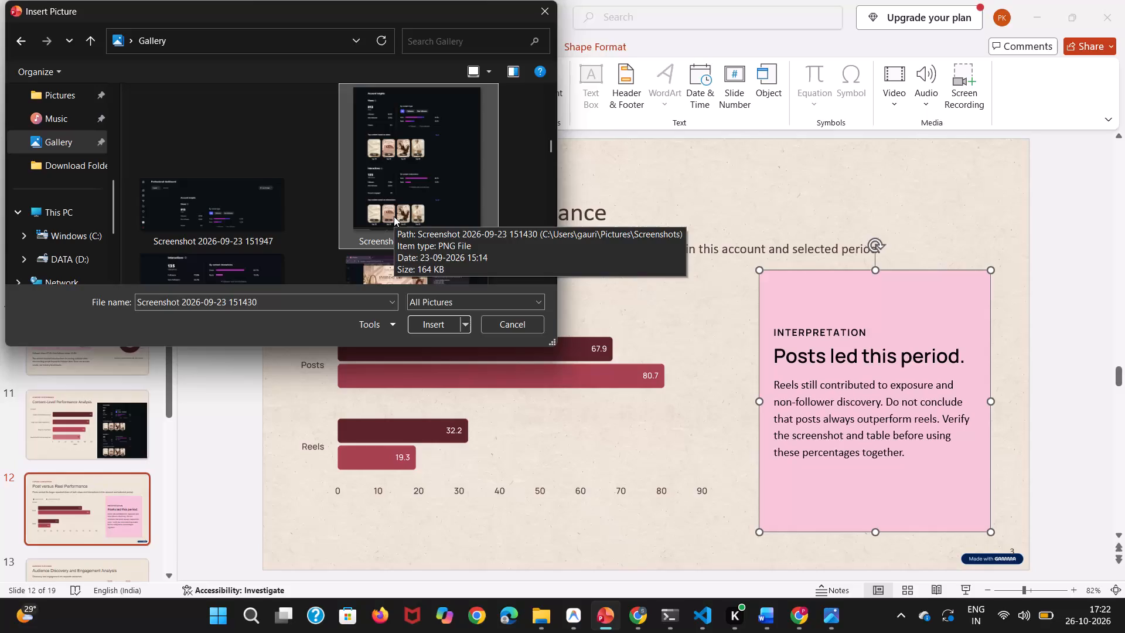
{"action": "double_click", "coordinate": [417, 155]}
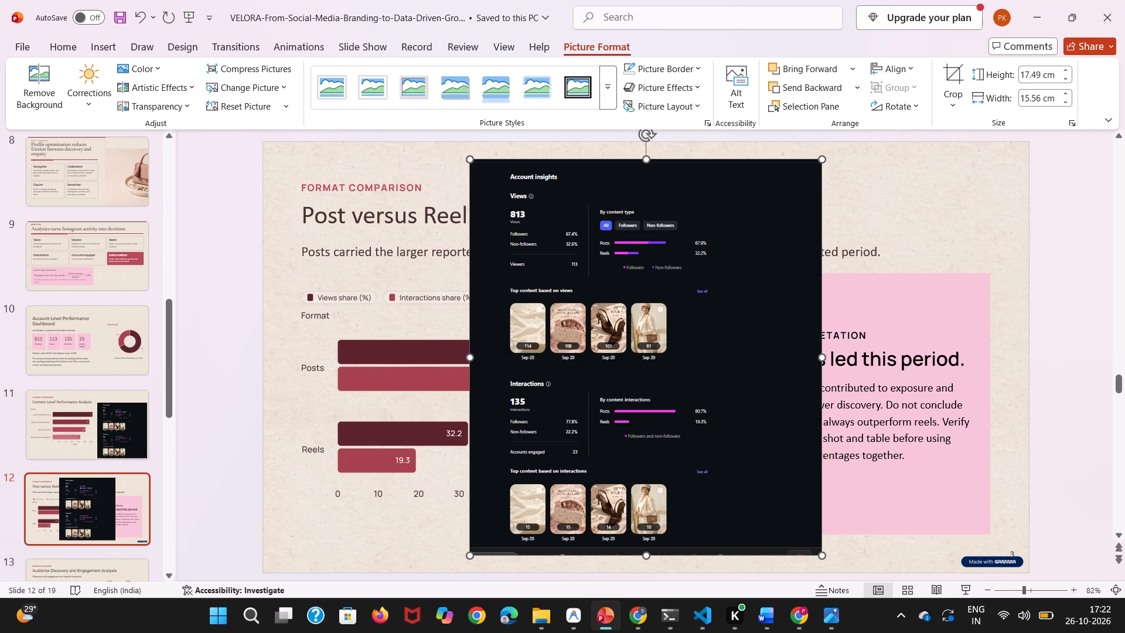
{"action": "left_click_drag", "start_coordinate": [657, 411], "coordinate": [871, 451]}
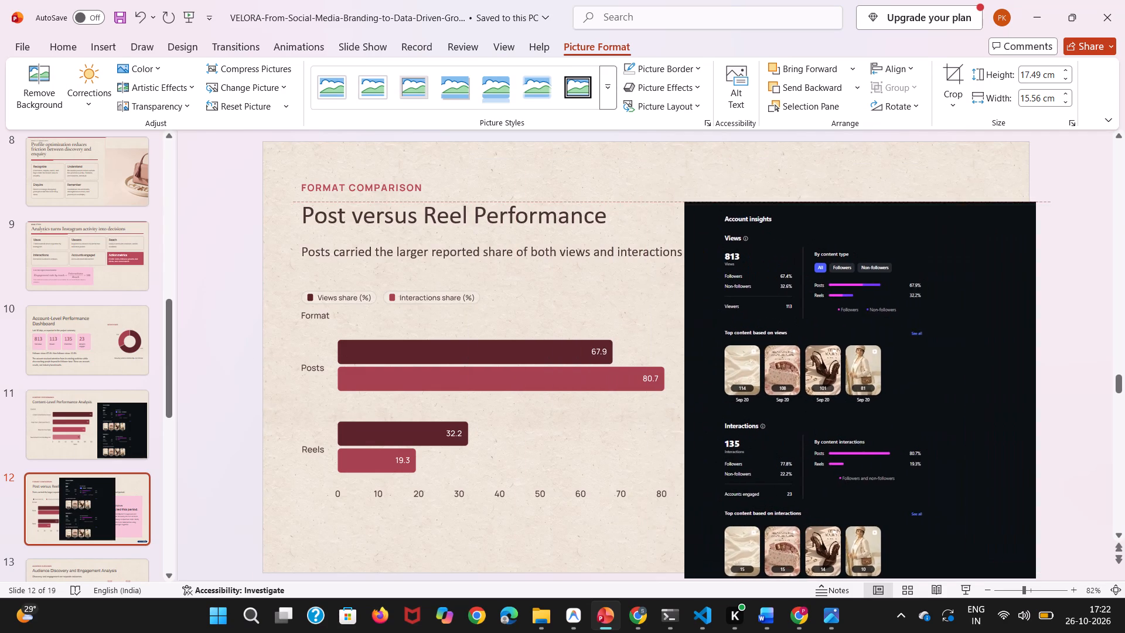
{"action": "left_click_drag", "start_coordinate": [871, 451], "coordinate": [859, 413]}
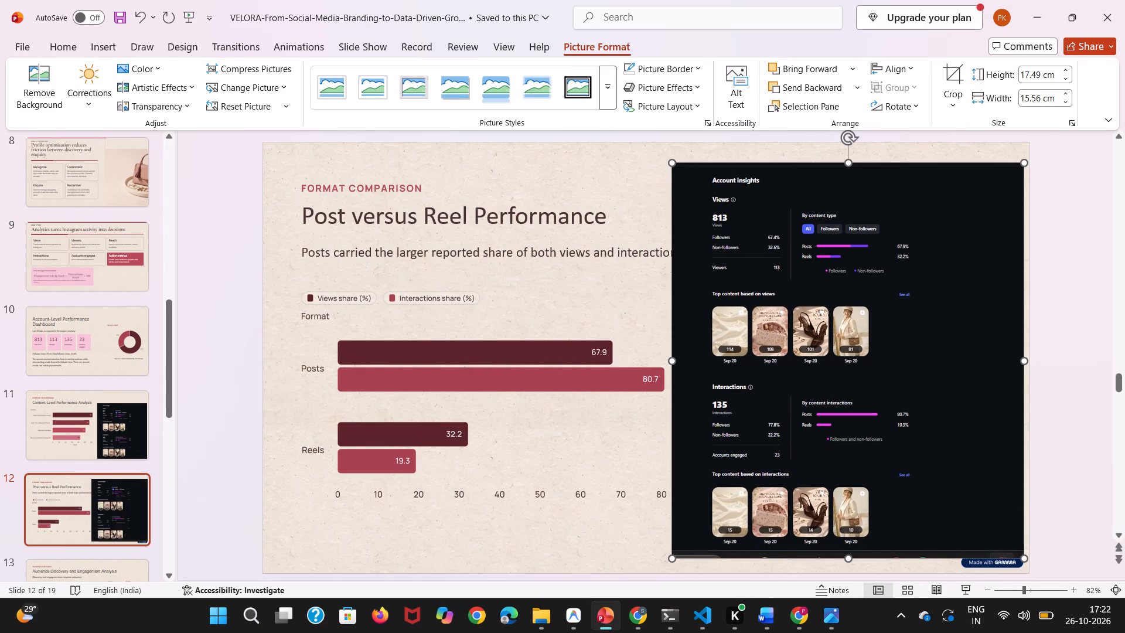
{"action": "left_click_drag", "start_coordinate": [673, 558], "coordinate": [838, 513]}
{"action": "left_click_drag", "start_coordinate": [935, 426], "coordinate": [946, 496]}
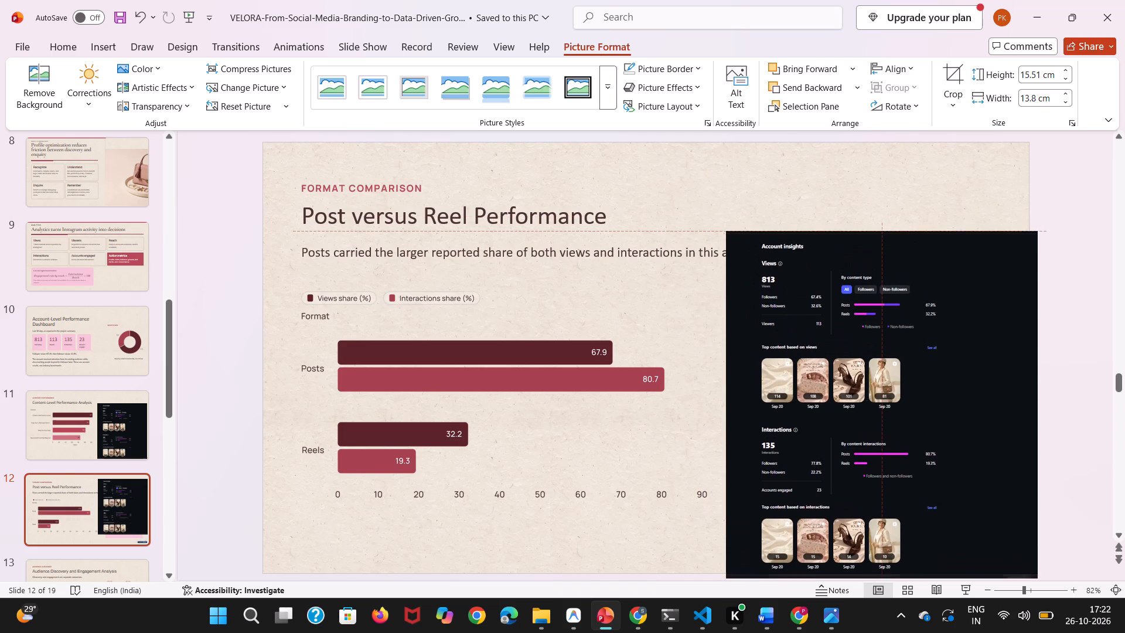
{"action": "left_click_drag", "start_coordinate": [946, 496], "coordinate": [945, 479]}
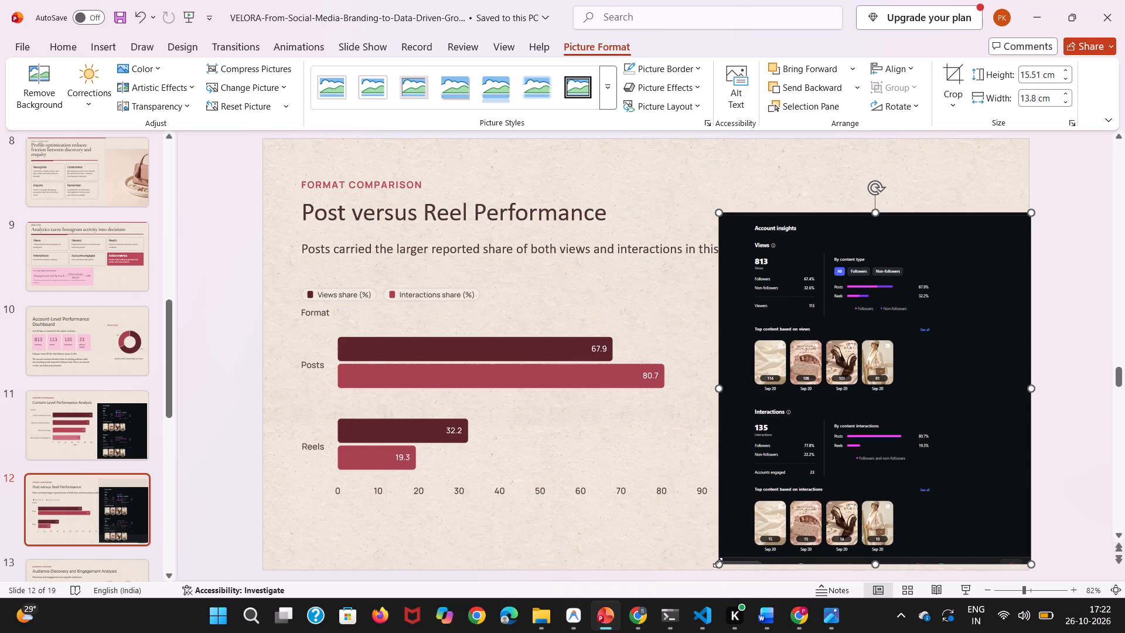
{"action": "left_click_drag", "start_coordinate": [718, 562], "coordinate": [855, 516]}
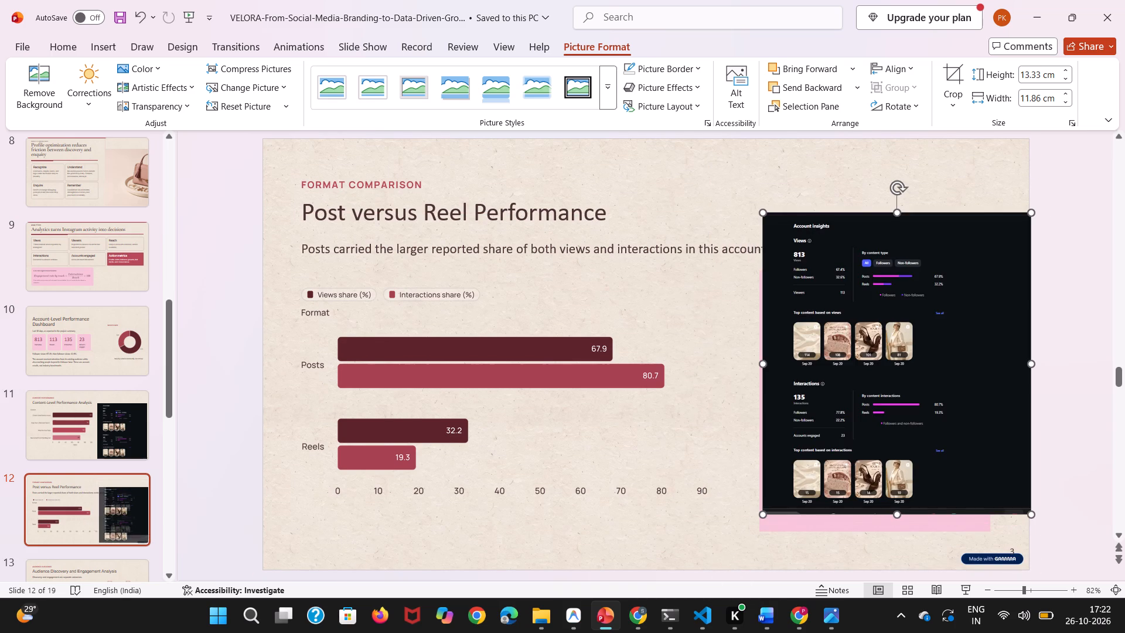
{"action": "left_click_drag", "start_coordinate": [927, 416], "coordinate": [919, 469]}
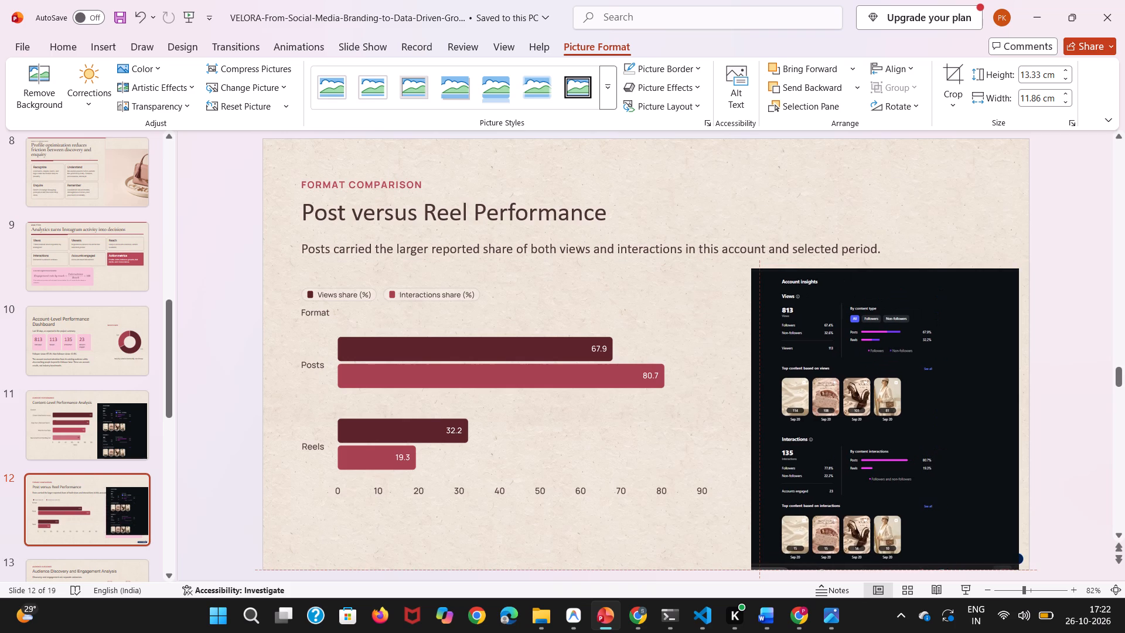
{"action": "left_click_drag", "start_coordinate": [919, 469], "coordinate": [925, 468]}
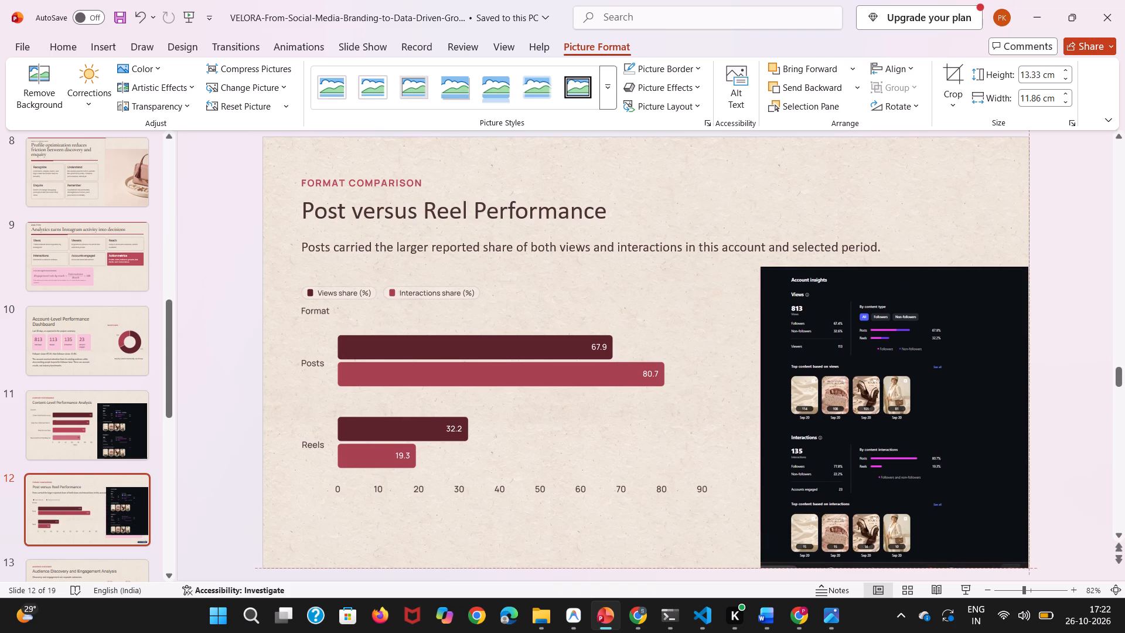
{"action": "left_click", "coordinate": [971, 214]}
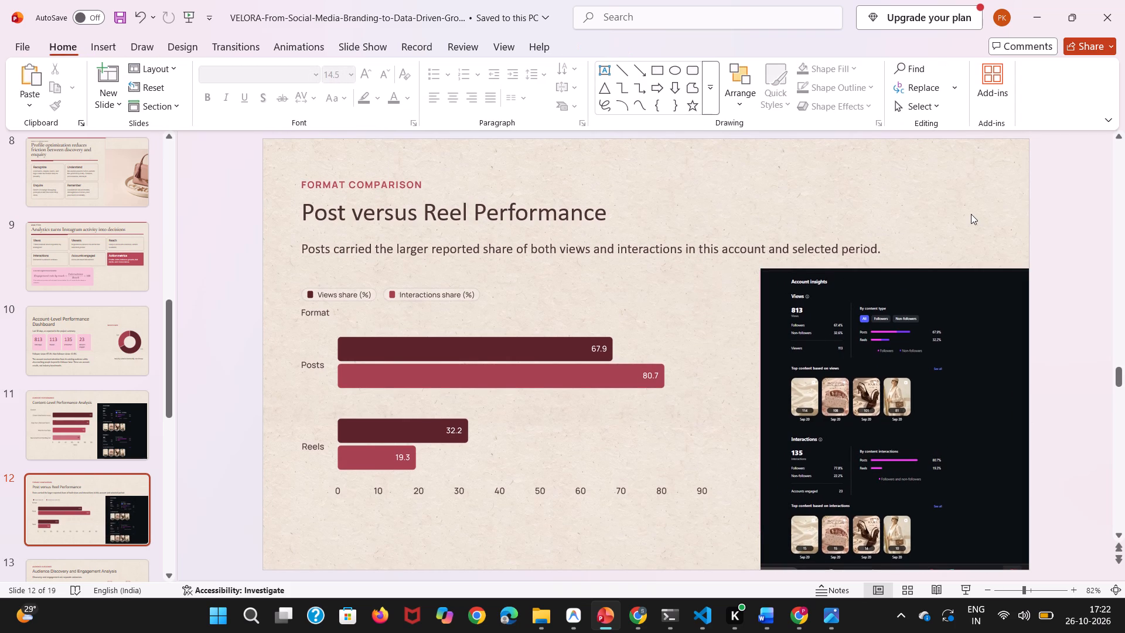
Nudge slide 12's insights screenshot slightly up and inward, leaving a thin margin at the slide's bottom and right edges.
{"action": "left_click_drag", "start_coordinate": [949, 298], "coordinate": [943, 297]}
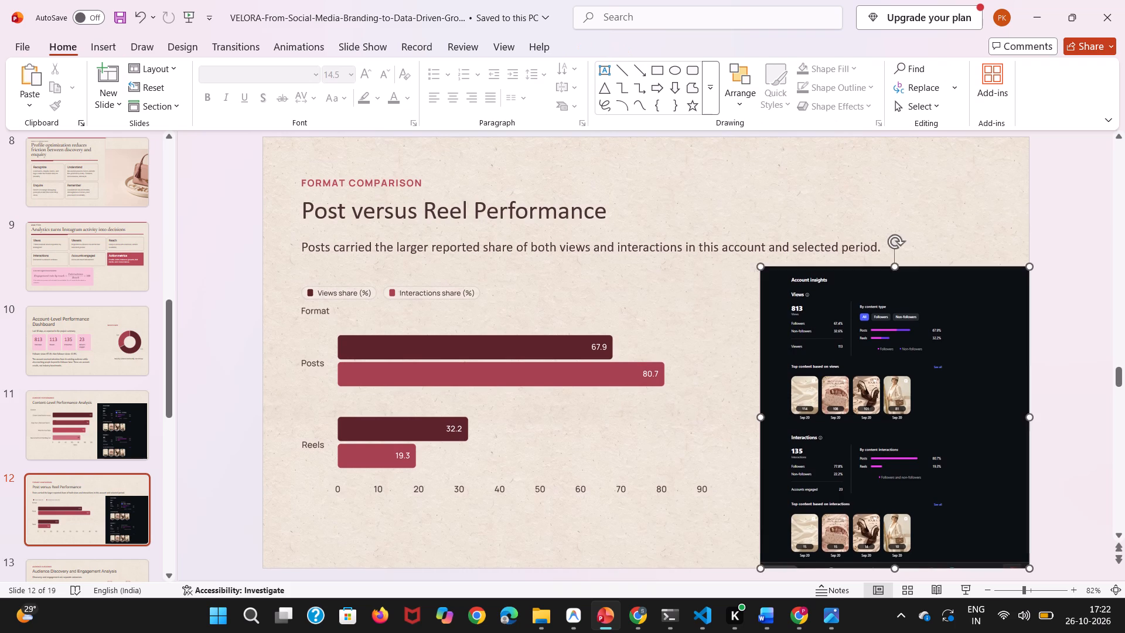
{"action": "left_click_drag", "start_coordinate": [943, 297], "coordinate": [947, 291]}
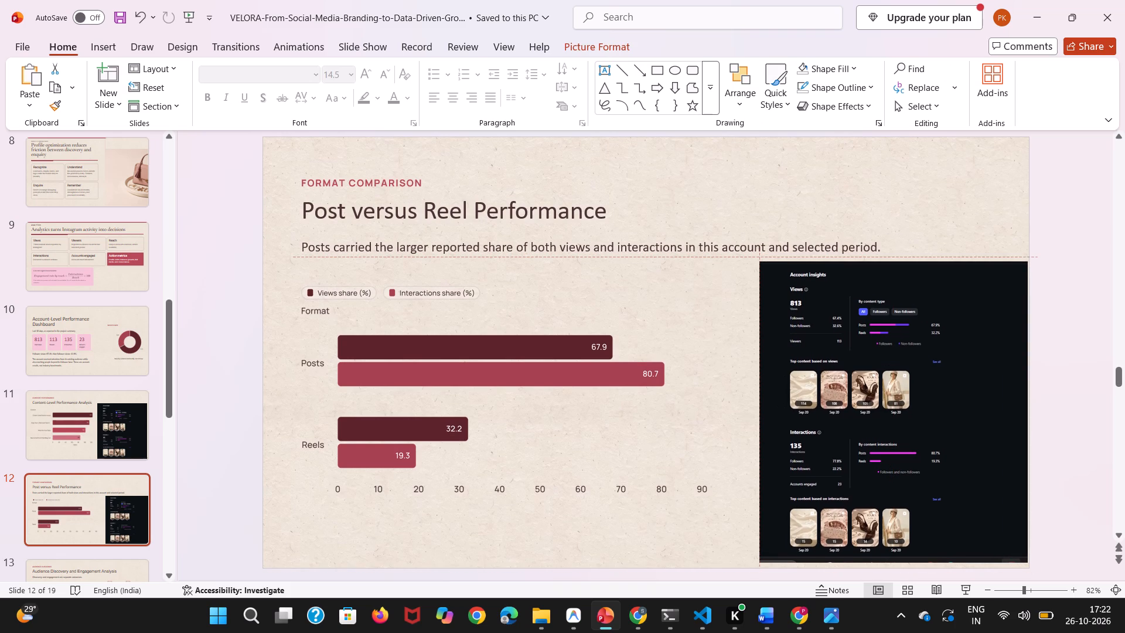
{"action": "left_click_drag", "start_coordinate": [947, 291], "coordinate": [947, 292]}
{"action": "left_click", "coordinate": [981, 204]}
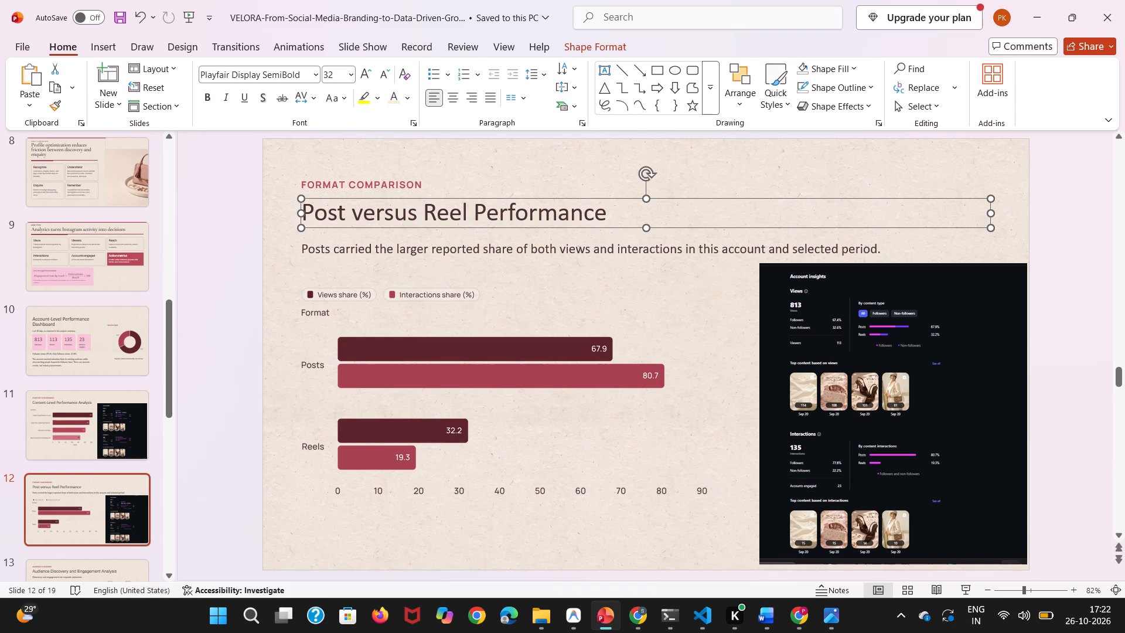
{"action": "left_click", "coordinate": [935, 141]}
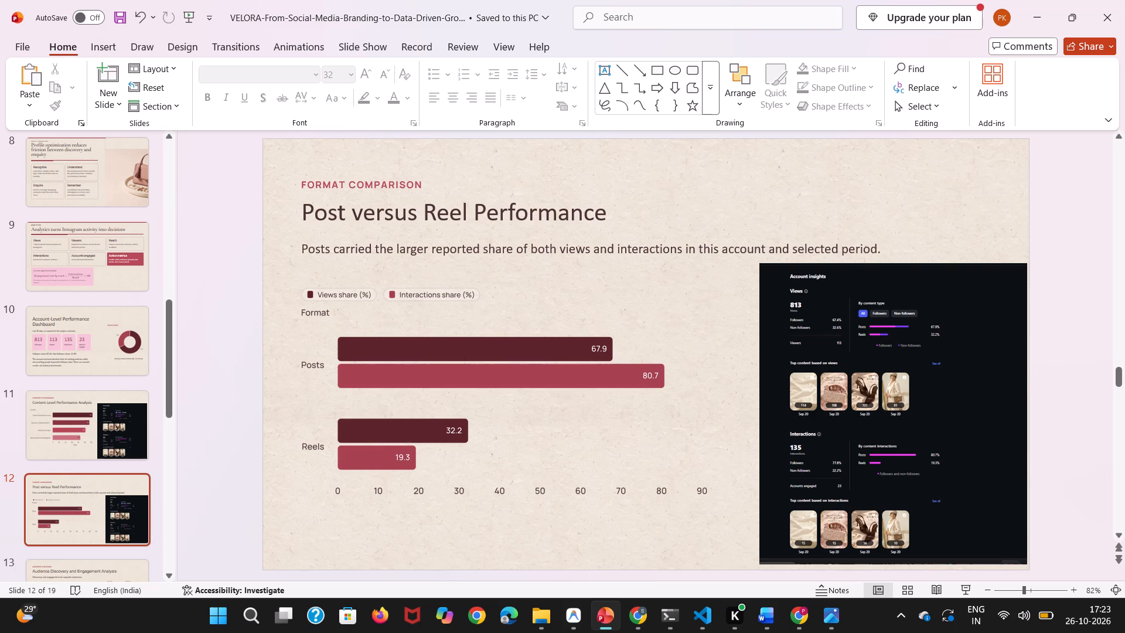
{"action": "left_click", "coordinate": [860, 183]}
{"action": "left_click", "coordinate": [889, 165]}
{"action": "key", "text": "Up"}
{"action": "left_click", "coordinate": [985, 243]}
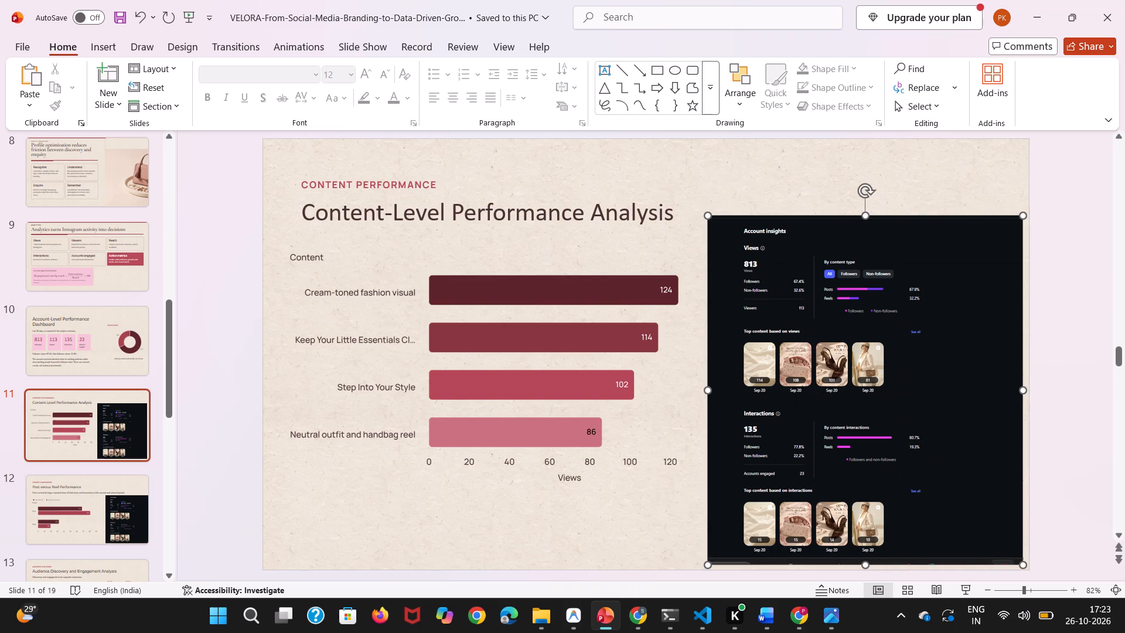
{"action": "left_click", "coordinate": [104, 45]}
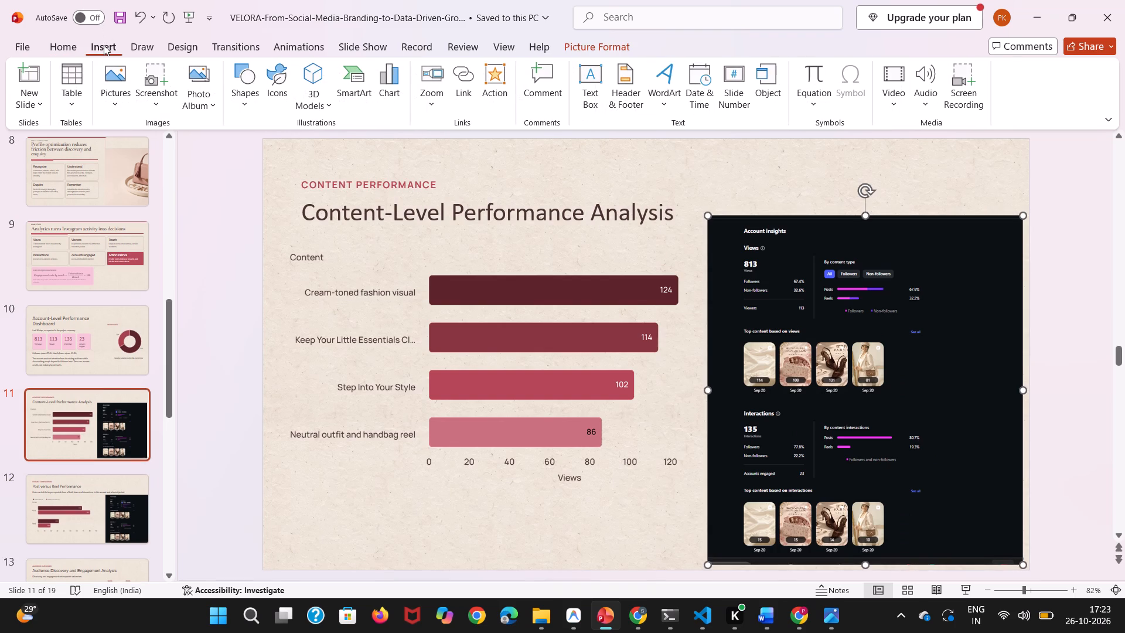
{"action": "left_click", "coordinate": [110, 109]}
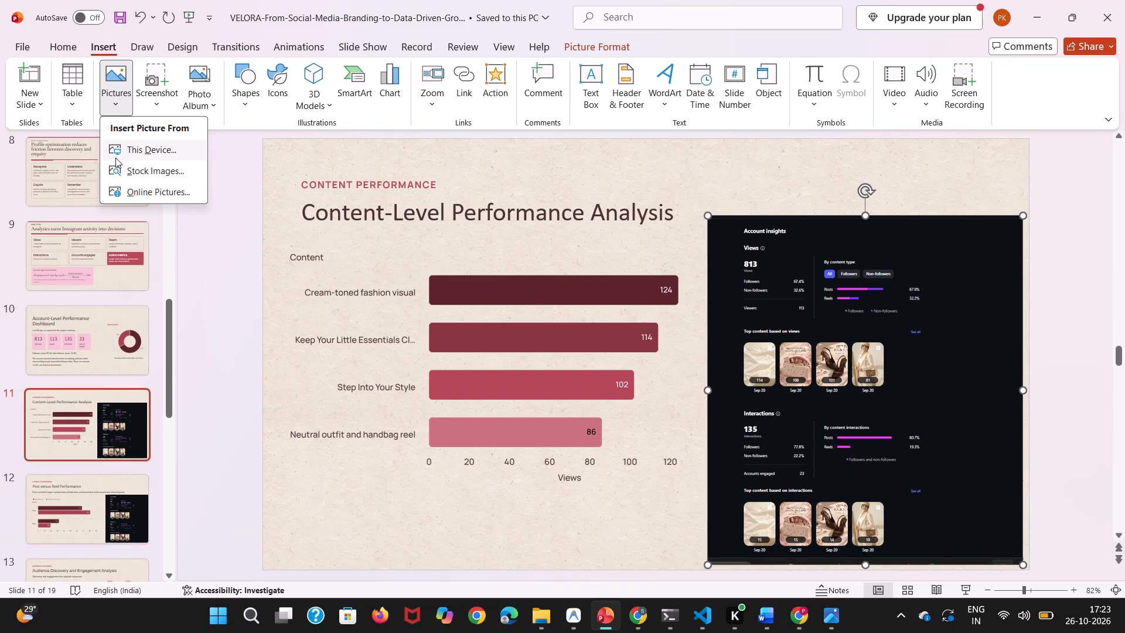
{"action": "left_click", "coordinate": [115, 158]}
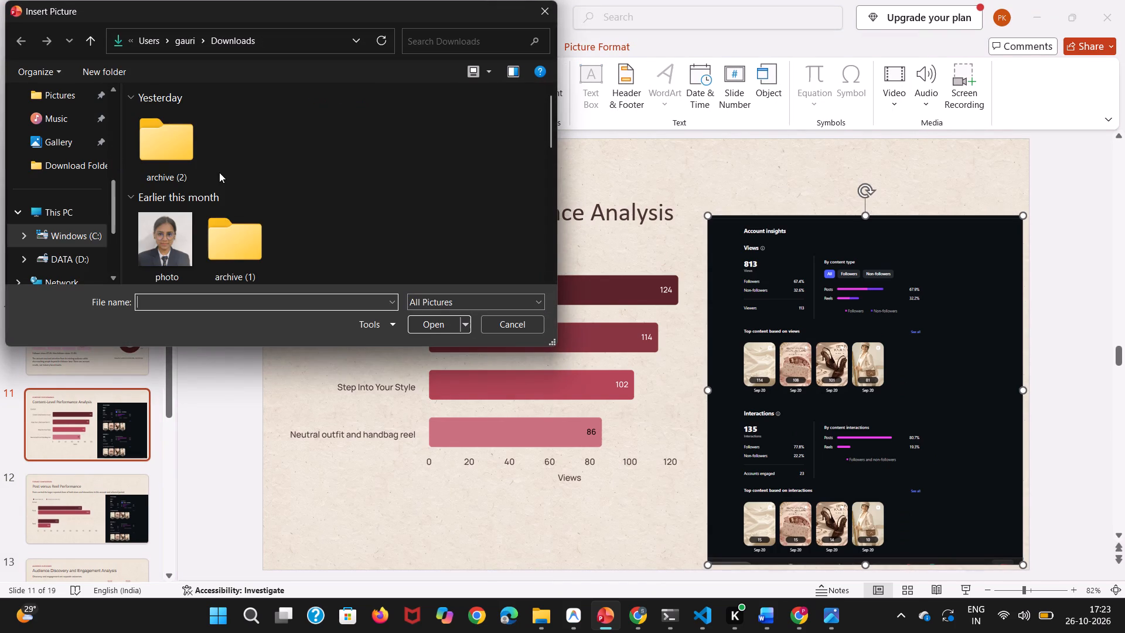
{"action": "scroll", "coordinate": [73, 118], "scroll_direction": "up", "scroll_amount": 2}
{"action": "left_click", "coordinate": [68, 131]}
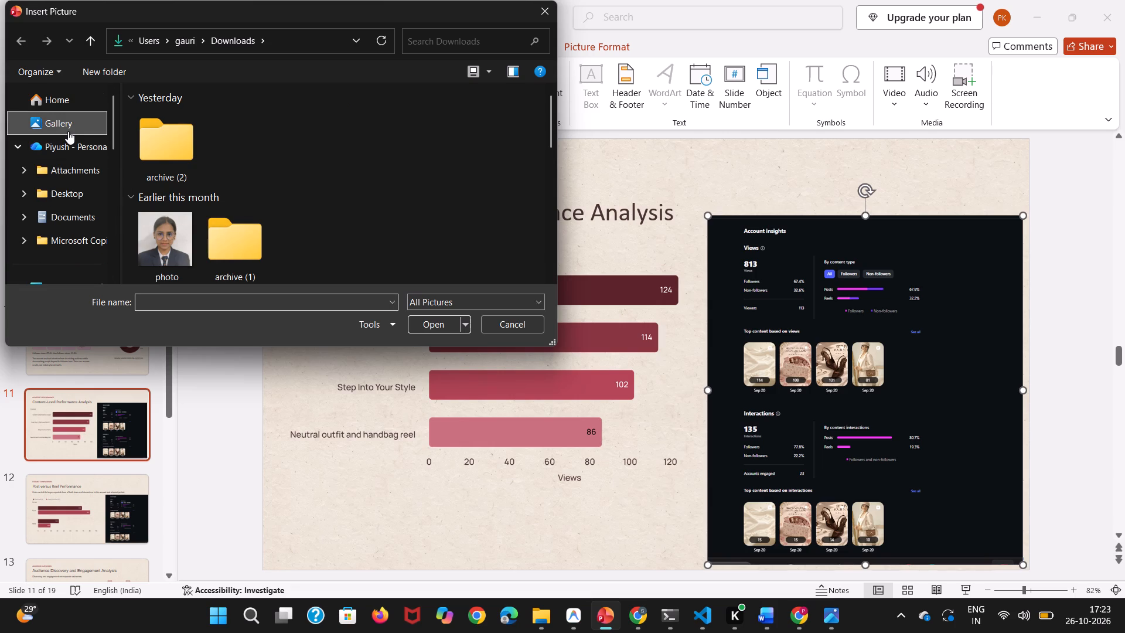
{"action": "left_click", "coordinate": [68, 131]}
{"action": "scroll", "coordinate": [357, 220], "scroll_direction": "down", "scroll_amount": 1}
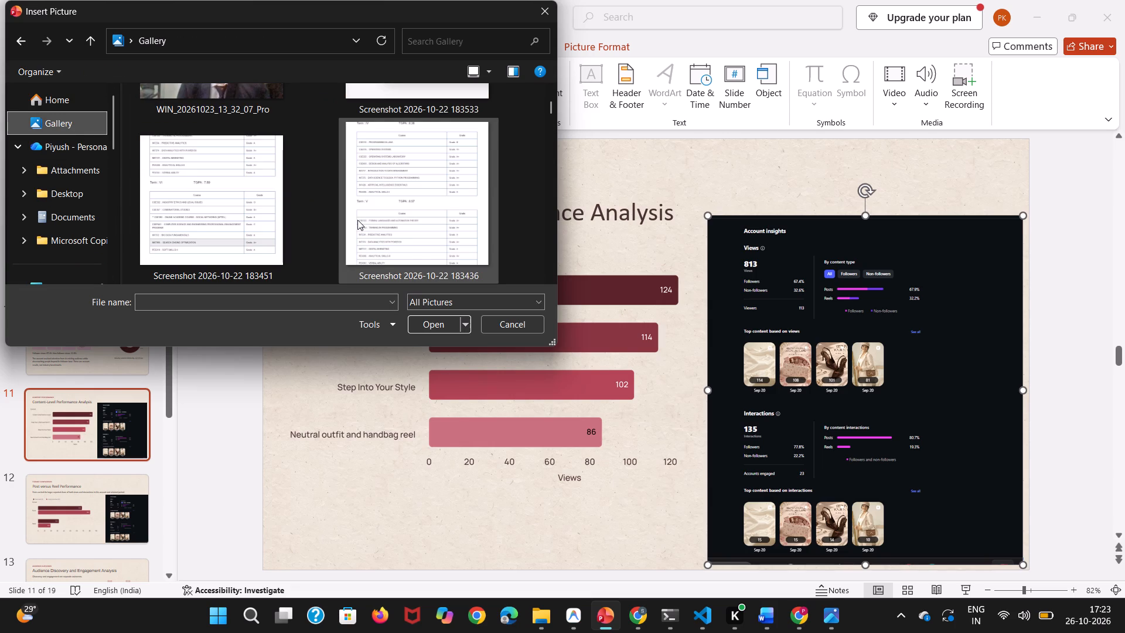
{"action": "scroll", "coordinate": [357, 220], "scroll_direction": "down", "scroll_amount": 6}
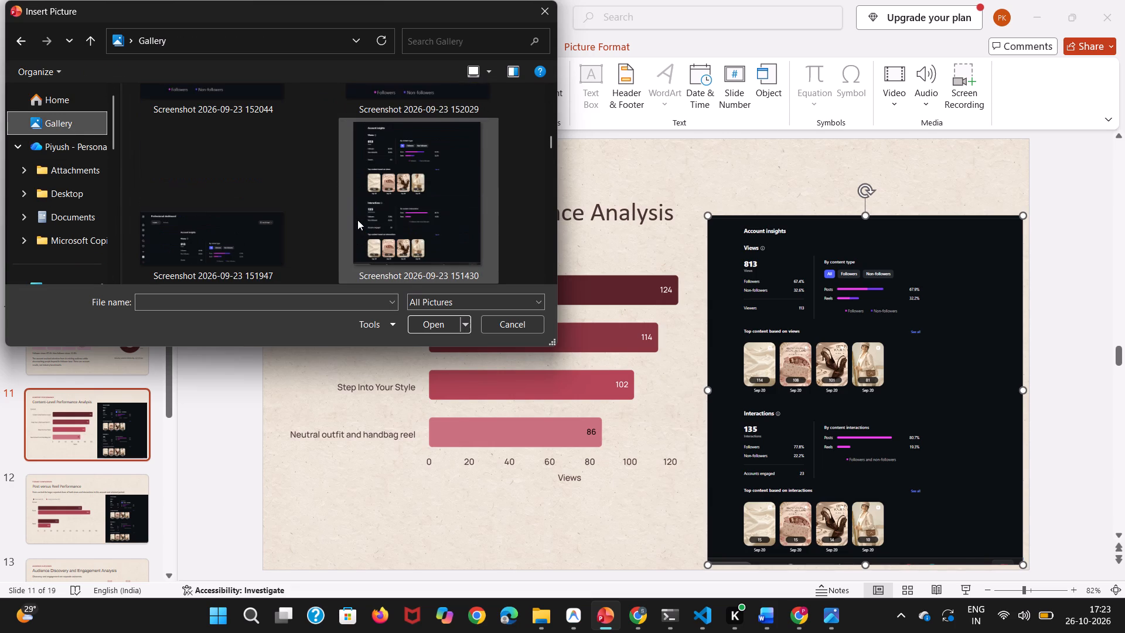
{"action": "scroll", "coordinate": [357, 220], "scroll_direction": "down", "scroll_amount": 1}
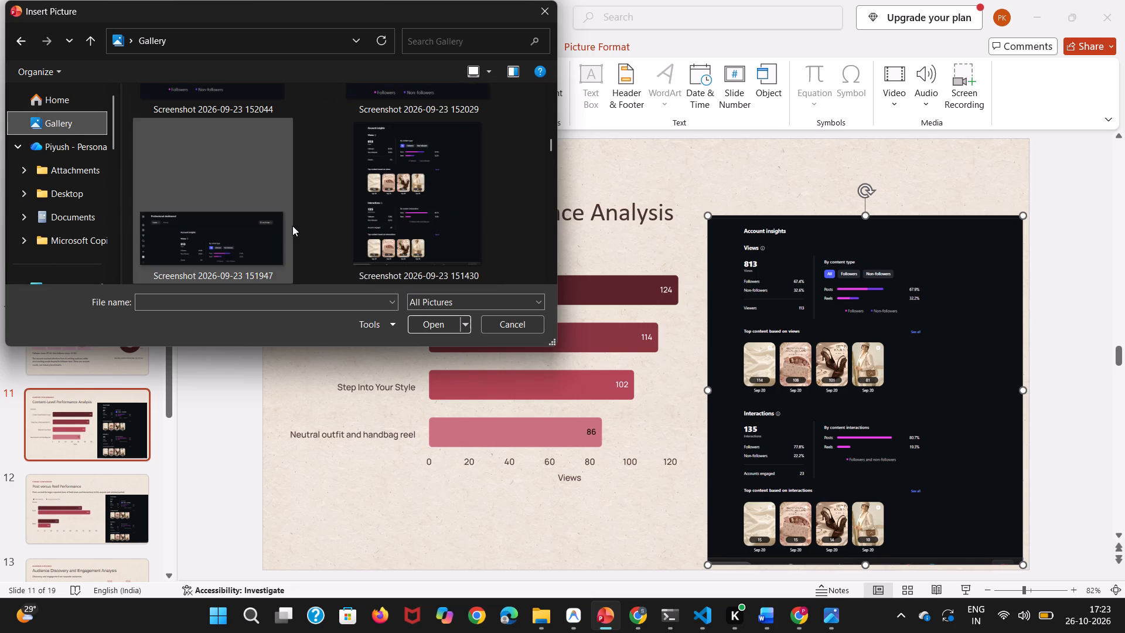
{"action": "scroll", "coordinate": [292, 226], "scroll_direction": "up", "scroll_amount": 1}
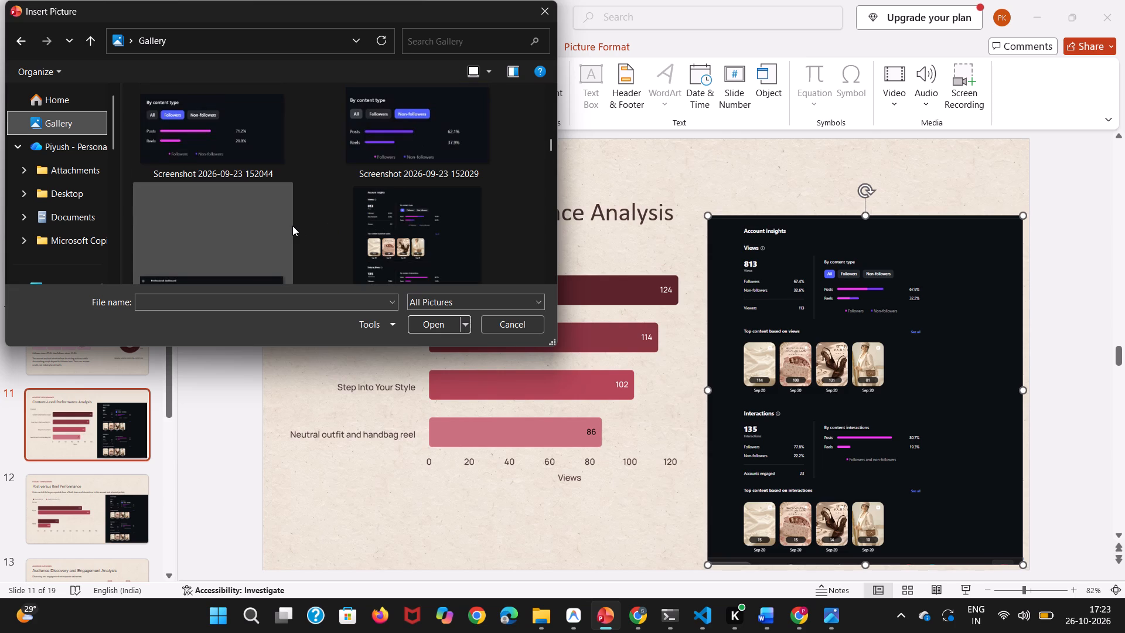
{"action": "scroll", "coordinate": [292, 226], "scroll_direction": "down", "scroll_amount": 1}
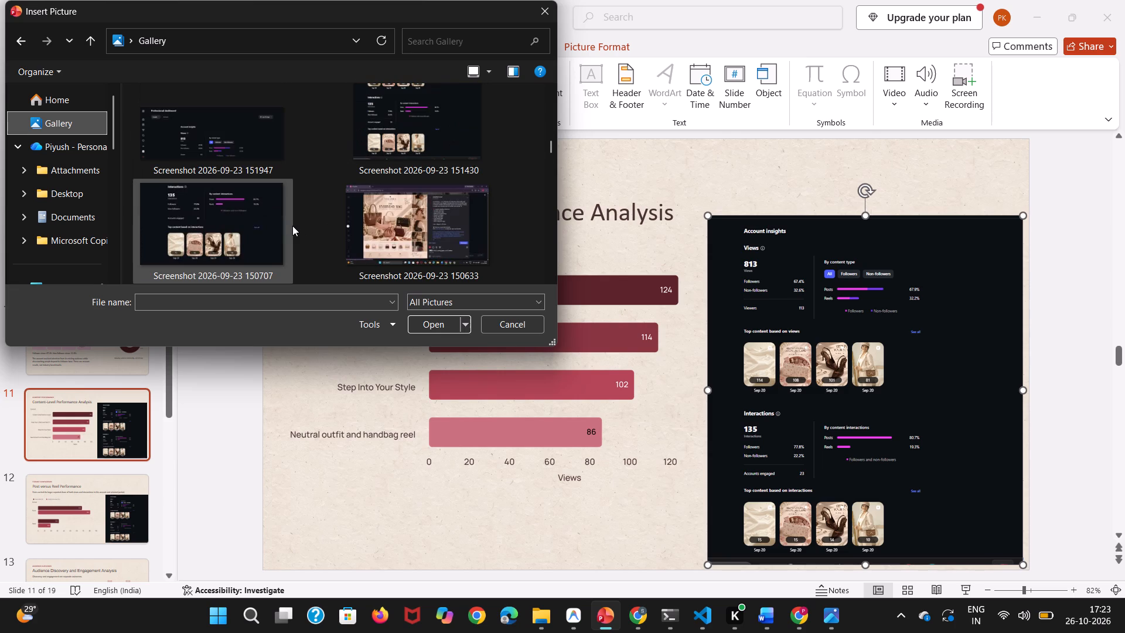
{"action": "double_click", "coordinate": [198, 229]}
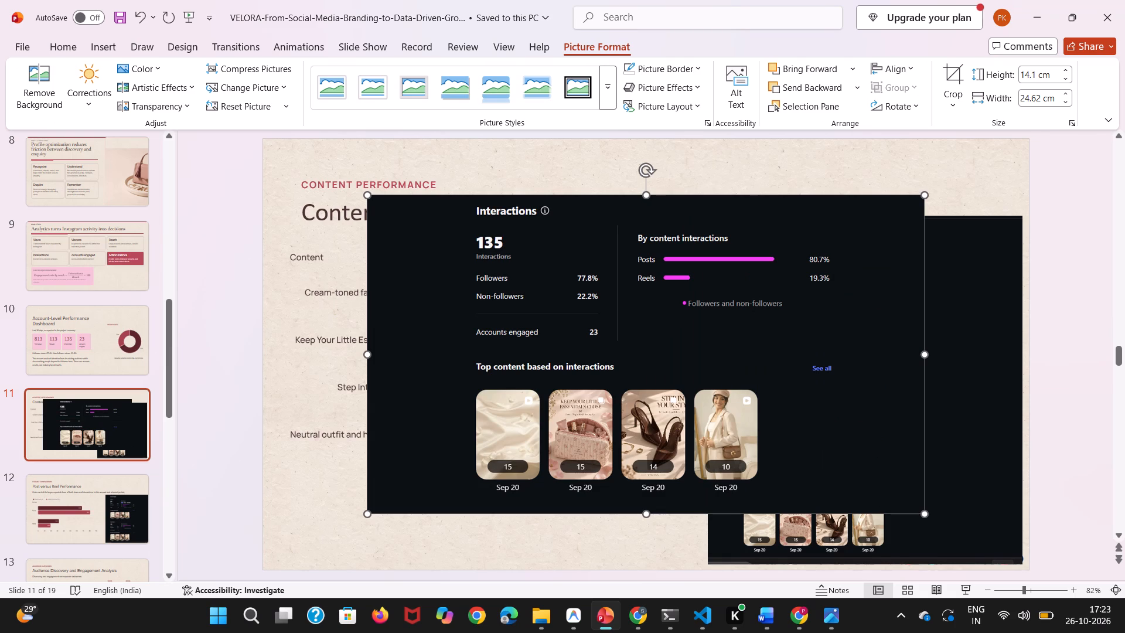
Delete both Instagram insights screenshots from slide 11, the large Interactions one and the Account insights one behind it.
{"action": "left_click", "coordinate": [887, 294]}
{"action": "key", "text": "Delete"}
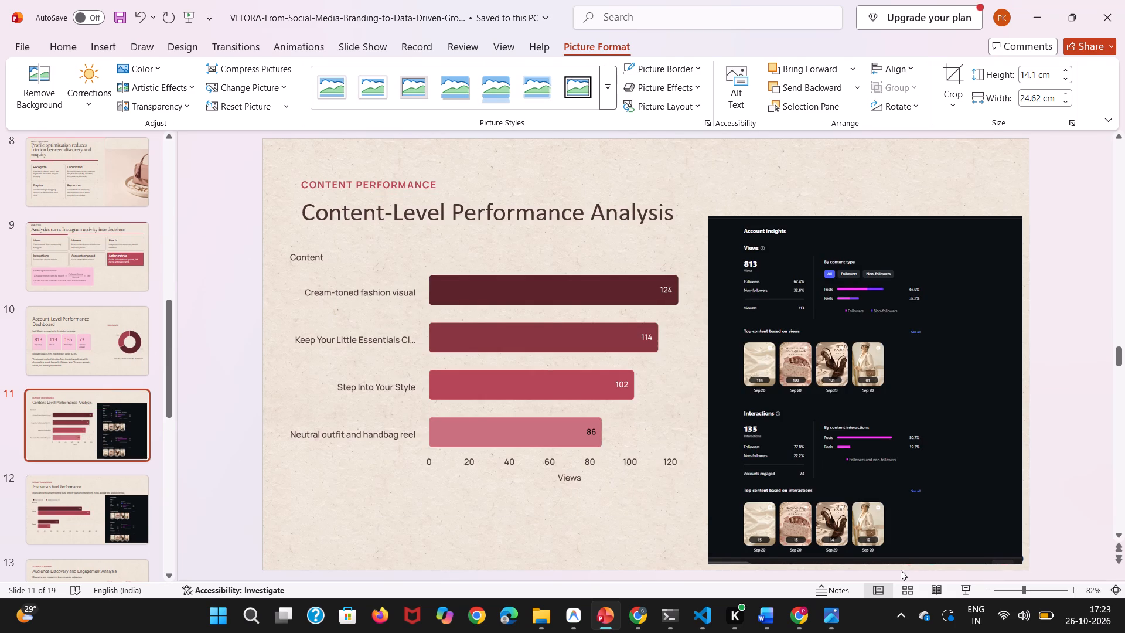
{"action": "left_click", "coordinate": [935, 489]}
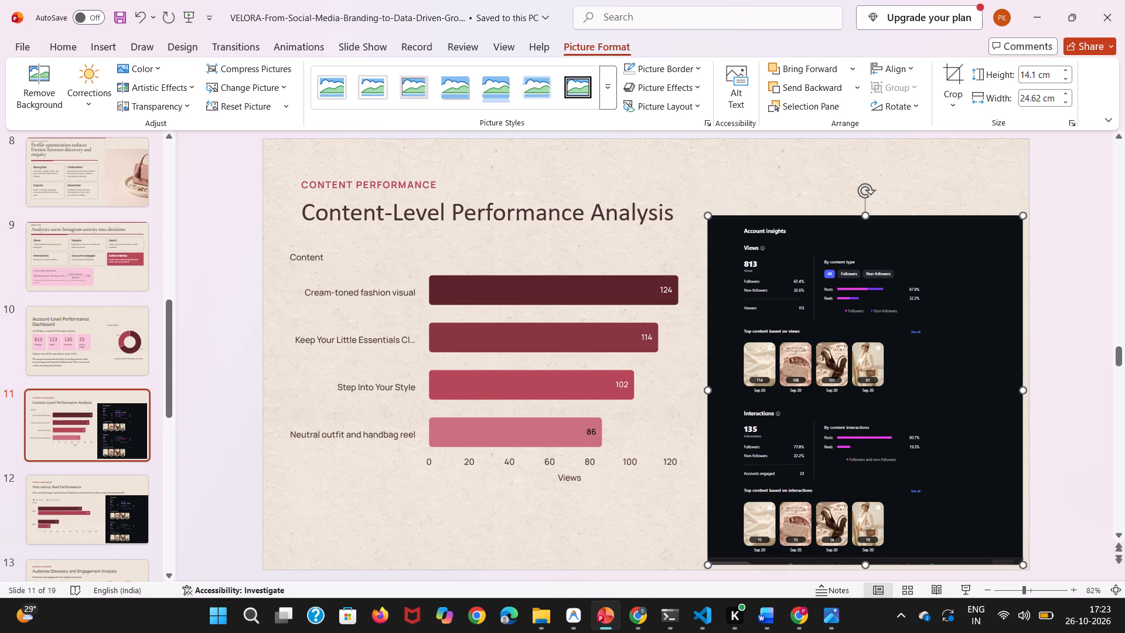
{"action": "key", "text": "Delete"}
Delete slide 11's pink panel along with its "Reading the list" label, "Creative cues matter." heading and body paragraph.
{"action": "left_click", "coordinate": [926, 291]}
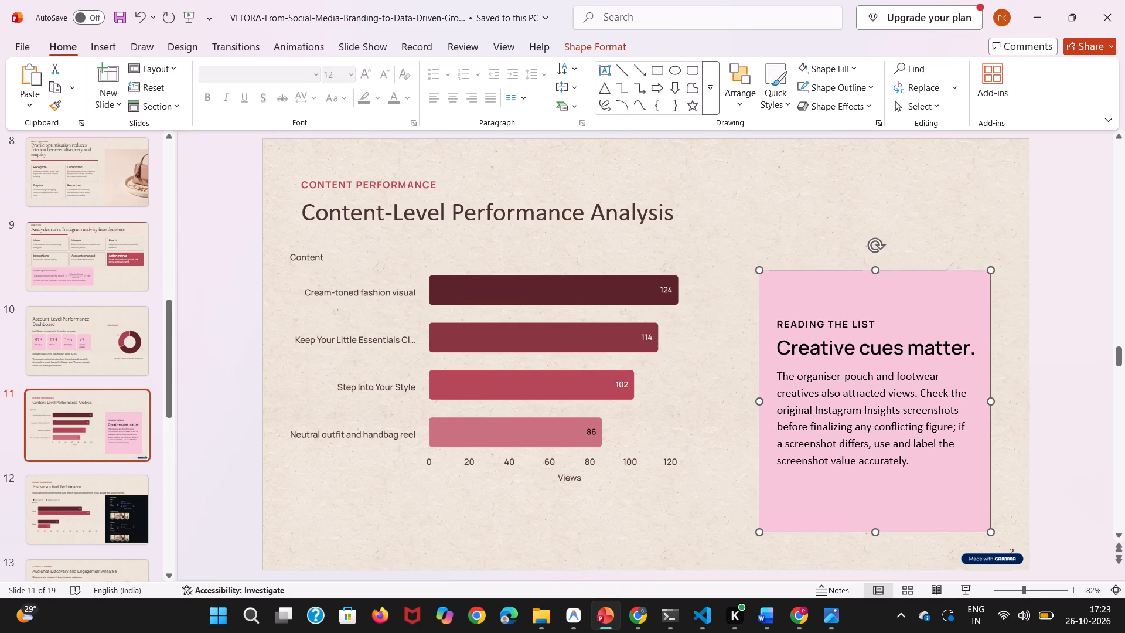
{"action": "key", "text": "Delete"}
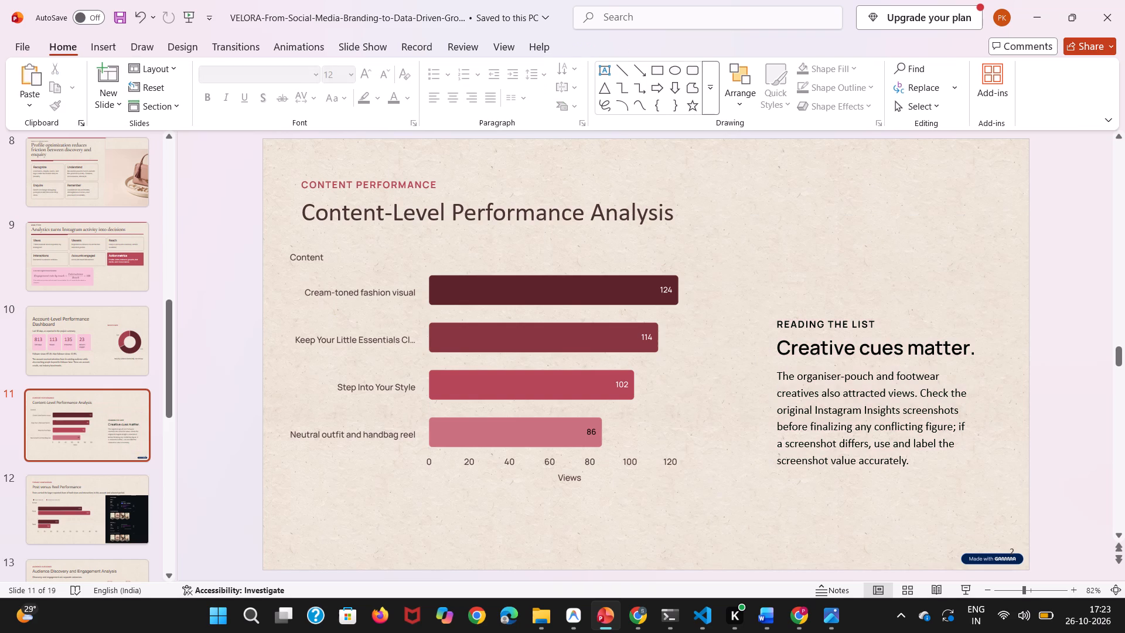
{"action": "left_click_drag", "start_coordinate": [779, 324], "coordinate": [820, 387]}
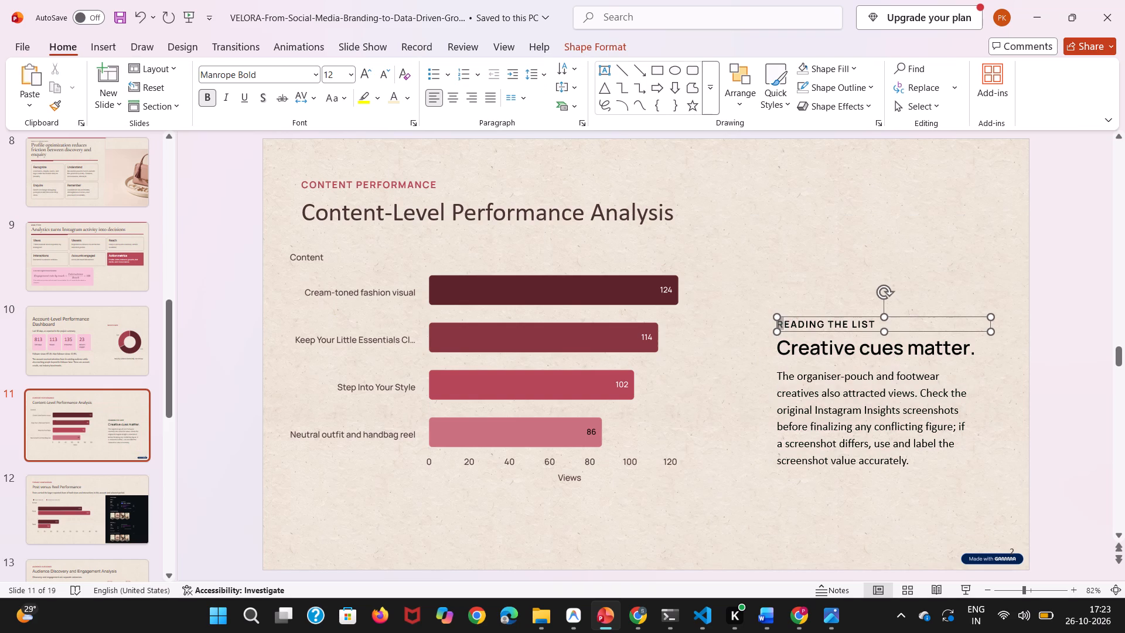
{"action": "left_click_drag", "start_coordinate": [820, 387], "coordinate": [929, 471]}
{"action": "key", "text": "Delete"}
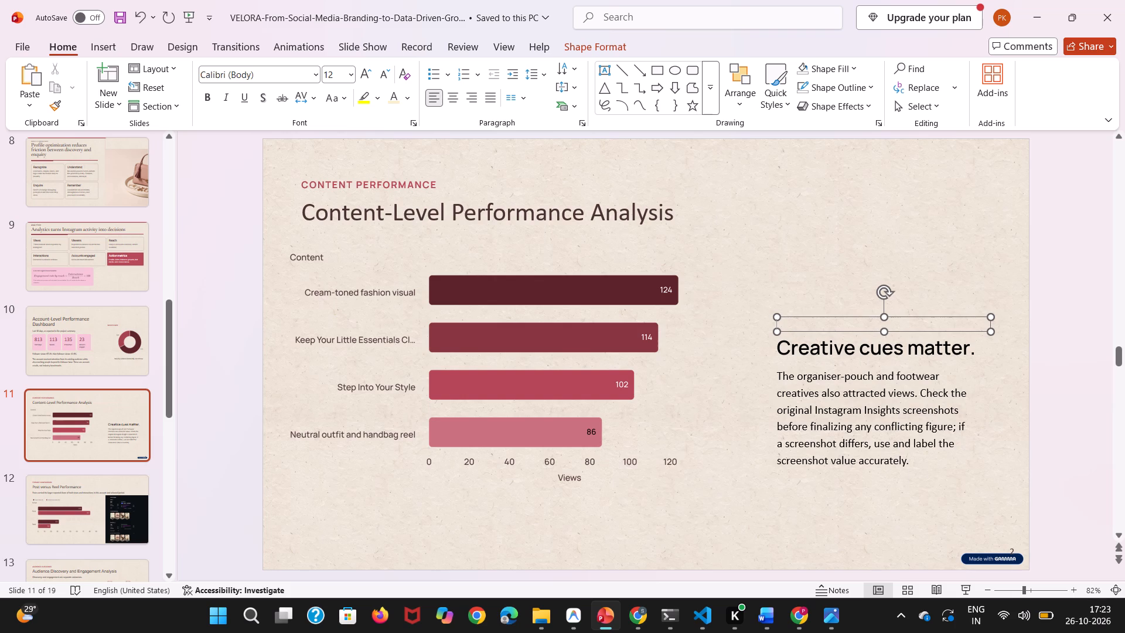
{"action": "left_click", "coordinate": [855, 409]}
{"action": "left_click_drag", "start_coordinate": [783, 346], "coordinate": [1020, 518]}
{"action": "key", "text": "Delete"}
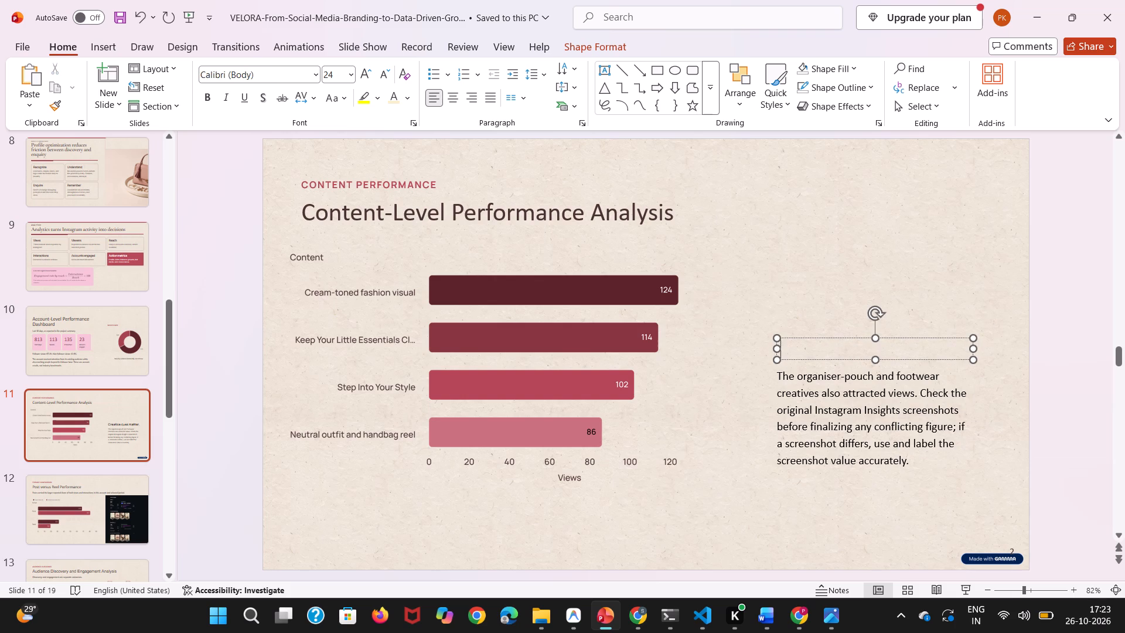
{"action": "left_click", "coordinate": [875, 438]}
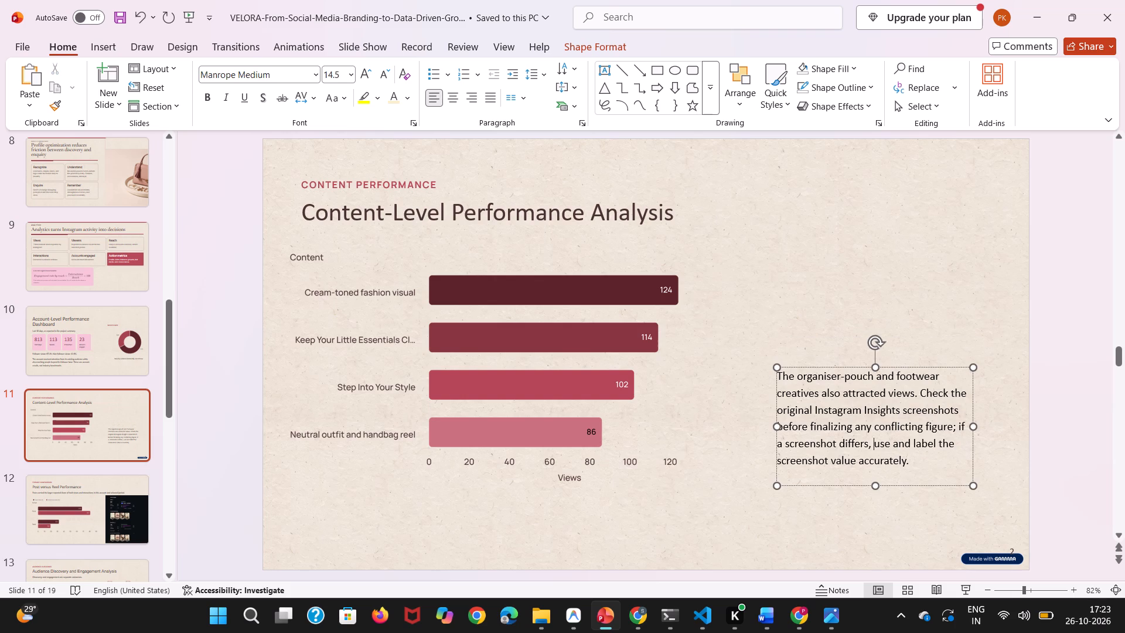
{"action": "left_click_drag", "start_coordinate": [779, 374], "coordinate": [915, 468]}
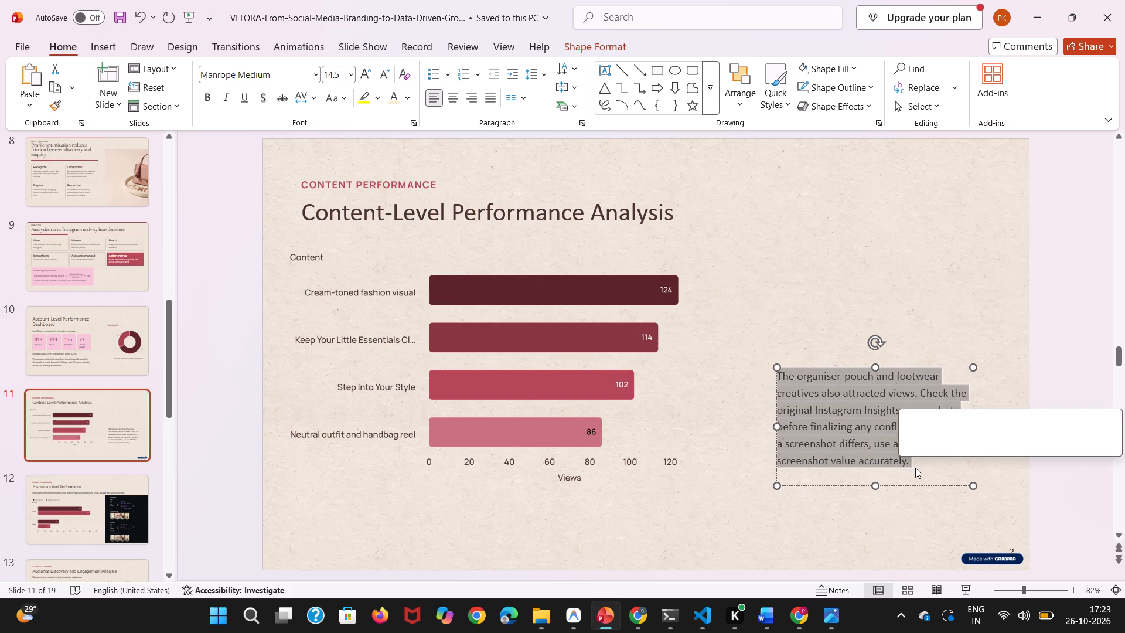
{"action": "key", "text": "Delete"}
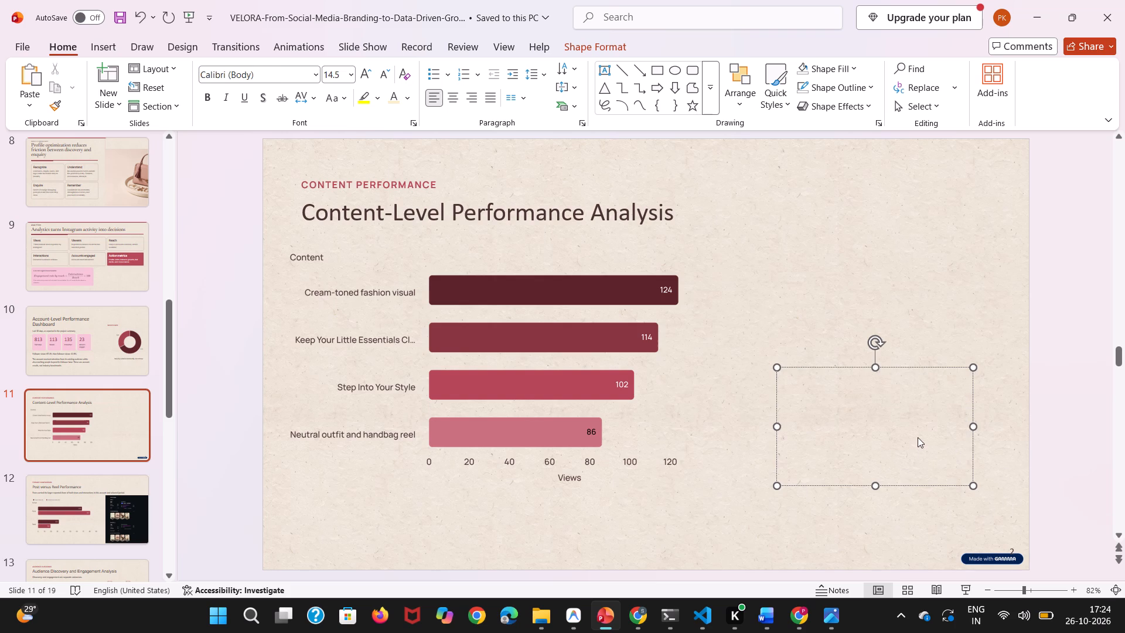
{"action": "left_click_drag", "start_coordinate": [918, 437], "coordinate": [990, 542]}
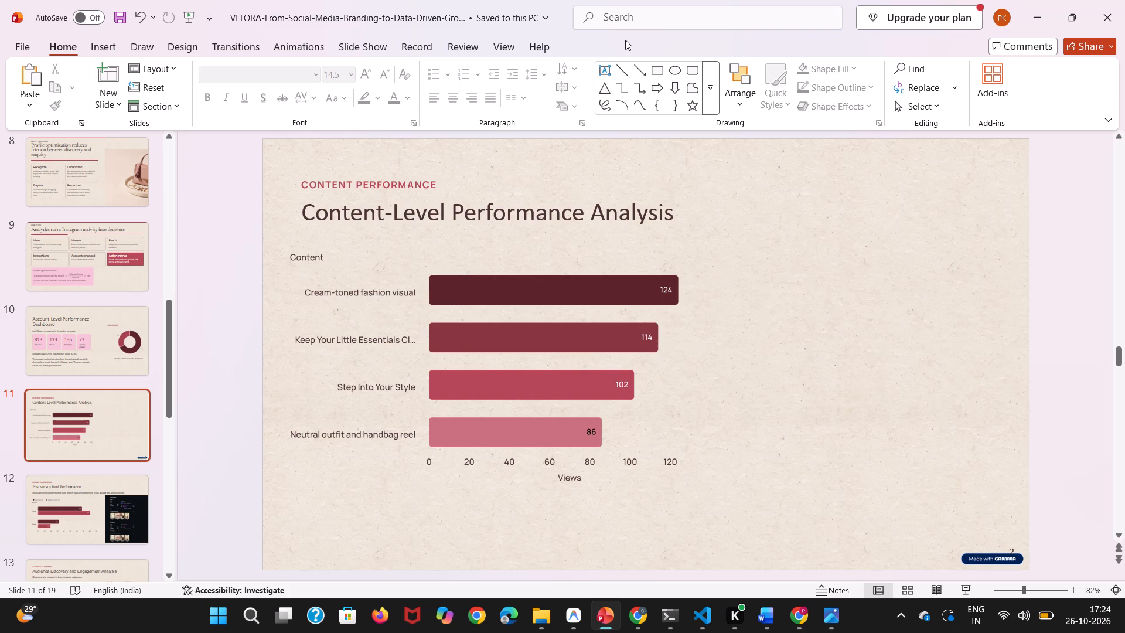
Draw an empty text box over the "Made with Gamma" badge and page number in slide 11's bottom-right corner.
{"action": "left_click", "coordinate": [601, 74]}
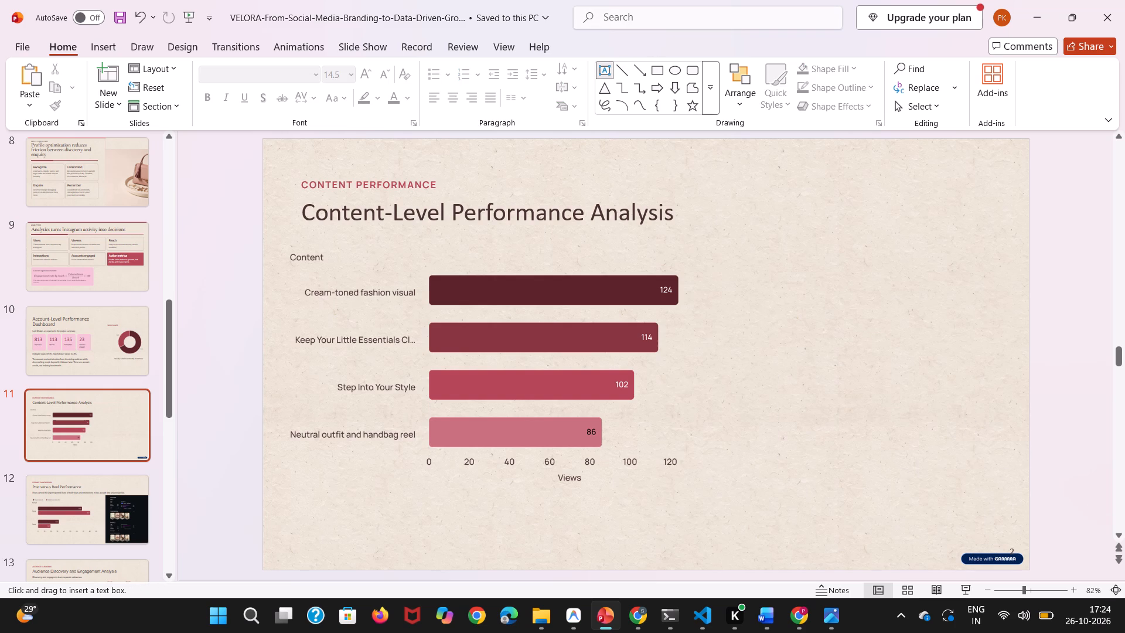
{"action": "left_click_drag", "start_coordinate": [933, 523], "coordinate": [1034, 570]}
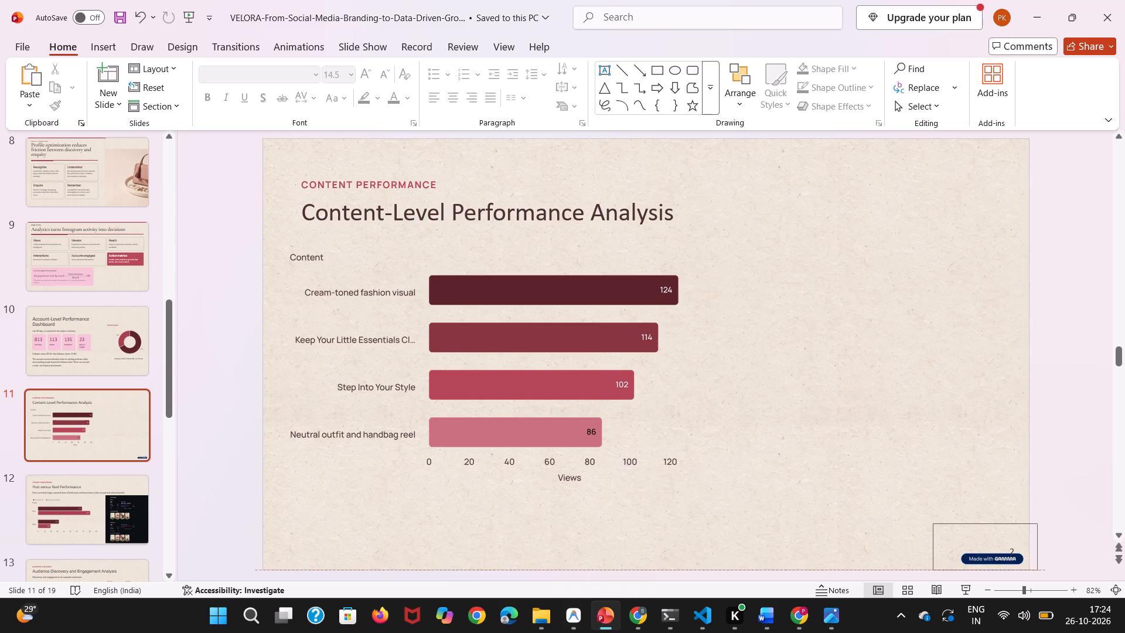
{"action": "left_click_drag", "start_coordinate": [1034, 570], "coordinate": [1026, 569]}
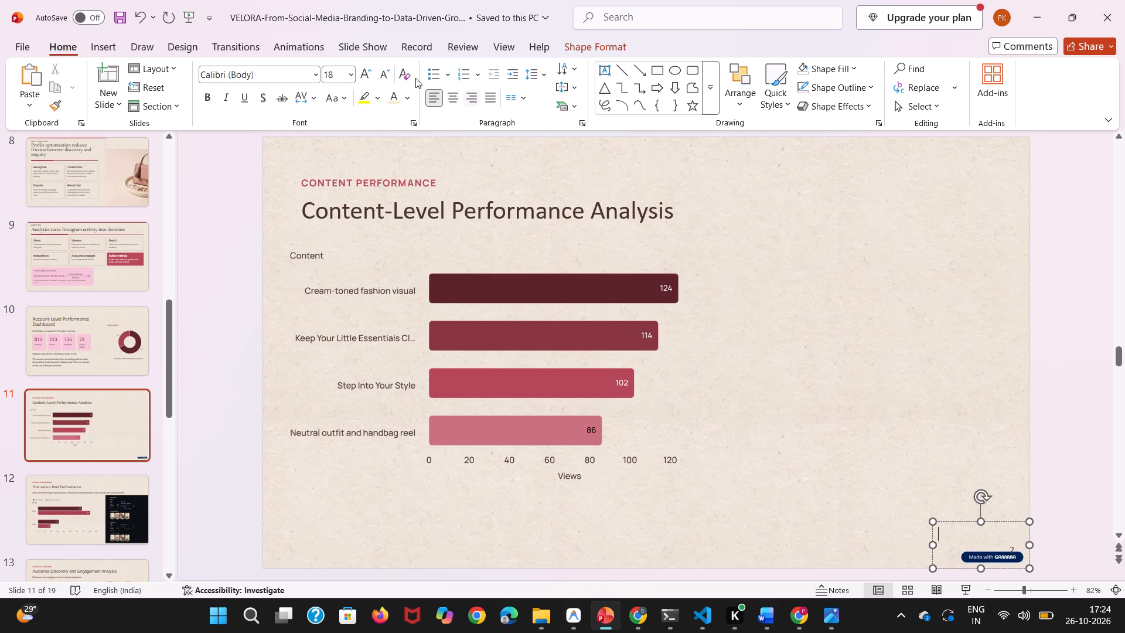
Start inserting a picture from this device on slide 11.
{"action": "left_click", "coordinate": [106, 42]}
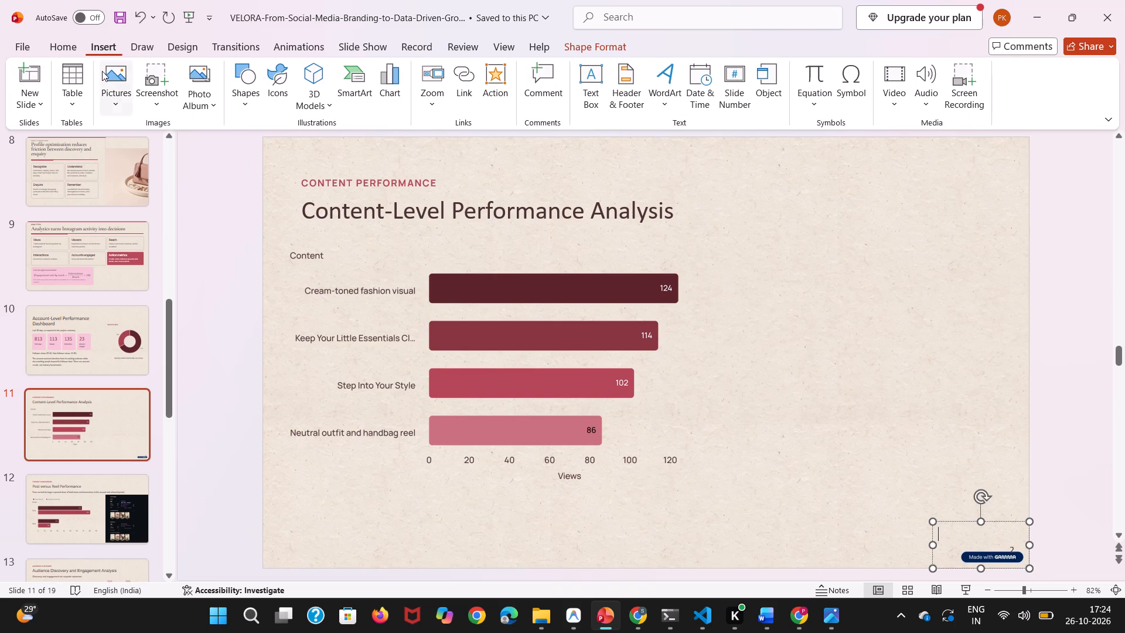
{"action": "left_click", "coordinate": [108, 106]}
{"action": "left_click", "coordinate": [124, 158]}
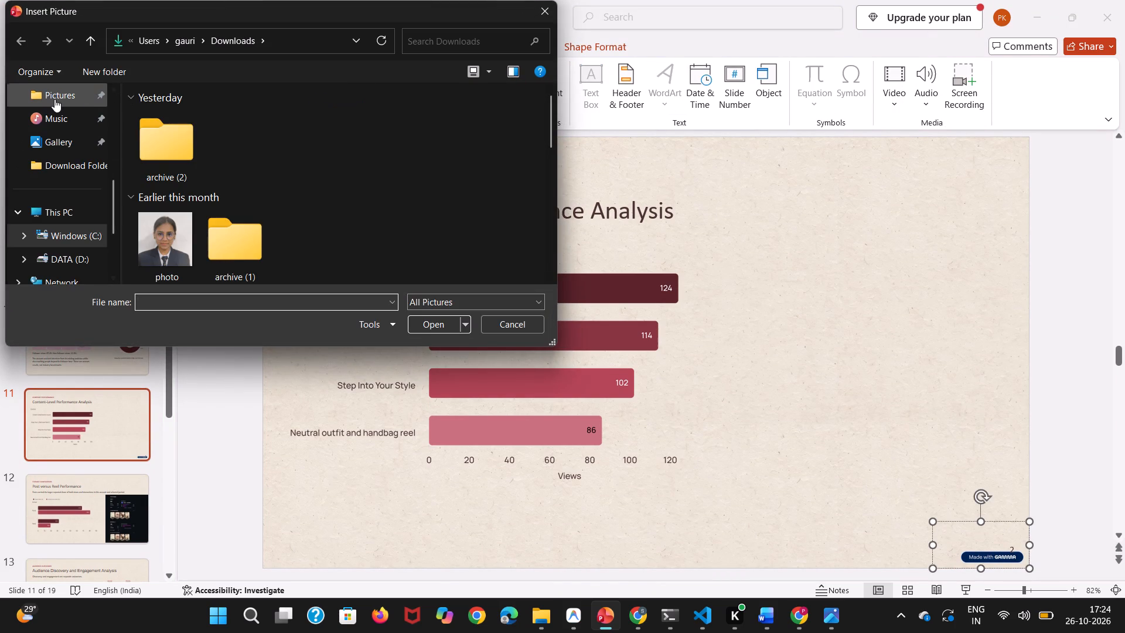
Insert the small background-textured patch picture from the Gallery on slide 11 and place it over the Gamma badge and slide number.
{"action": "scroll", "coordinate": [56, 97], "scroll_direction": "up", "scroll_amount": 5}
{"action": "double_click", "coordinate": [53, 124]}
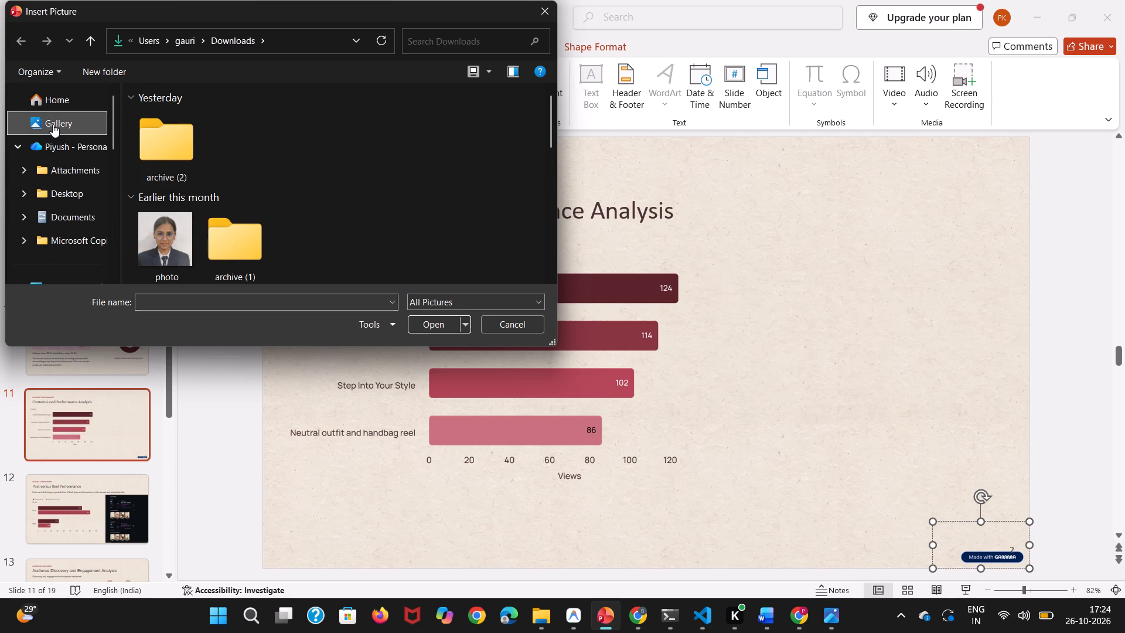
{"action": "double_click", "coordinate": [433, 240]}
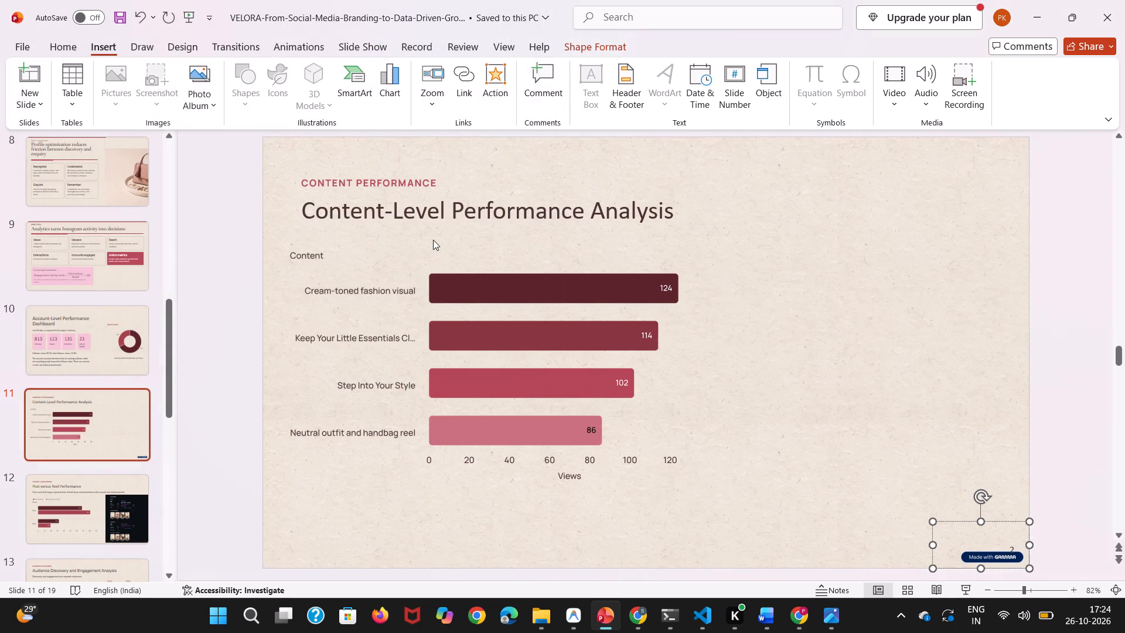
{"action": "left_click_drag", "start_coordinate": [666, 355], "coordinate": [957, 484]}
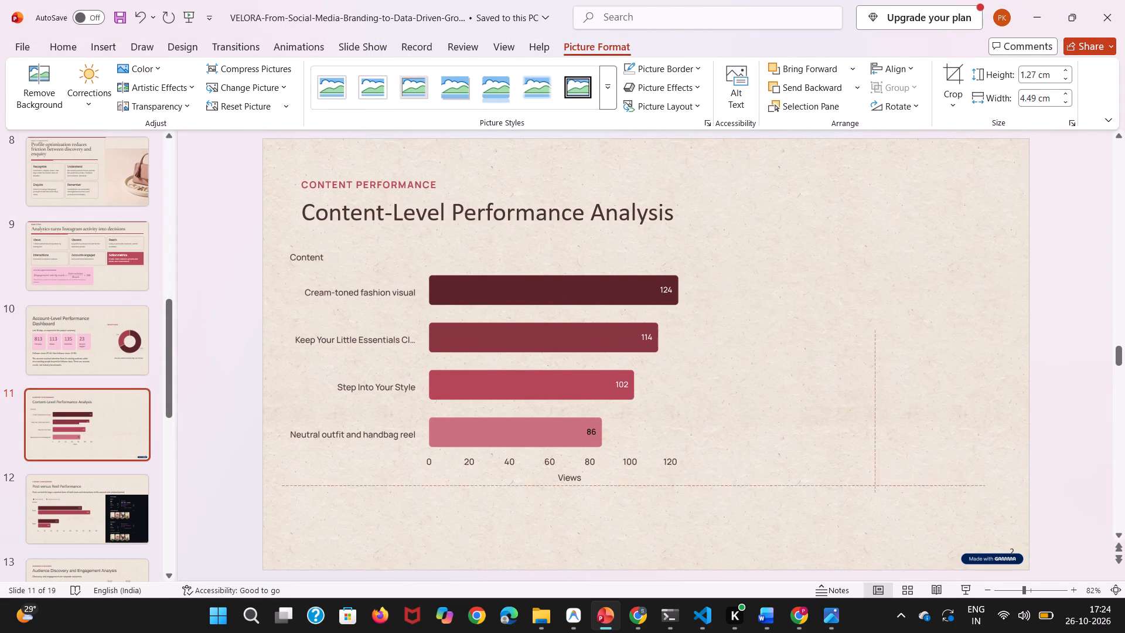
{"action": "left_click_drag", "start_coordinate": [957, 484], "coordinate": [997, 547]}
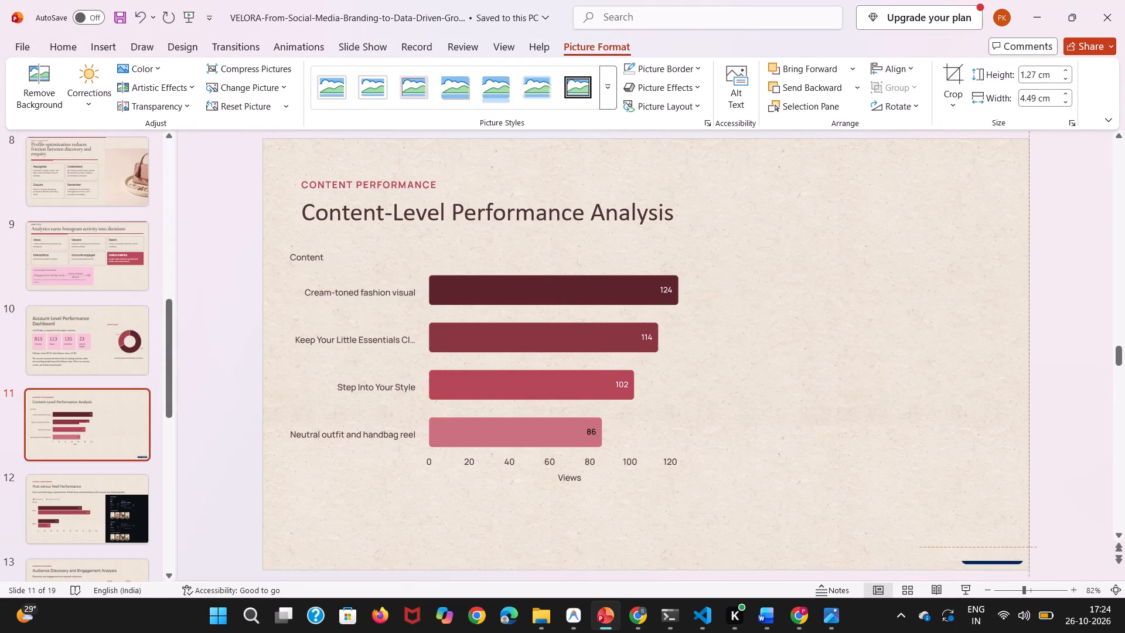
{"action": "left_click_drag", "start_coordinate": [997, 547], "coordinate": [997, 552]}
{"action": "left_click", "coordinate": [952, 453]}
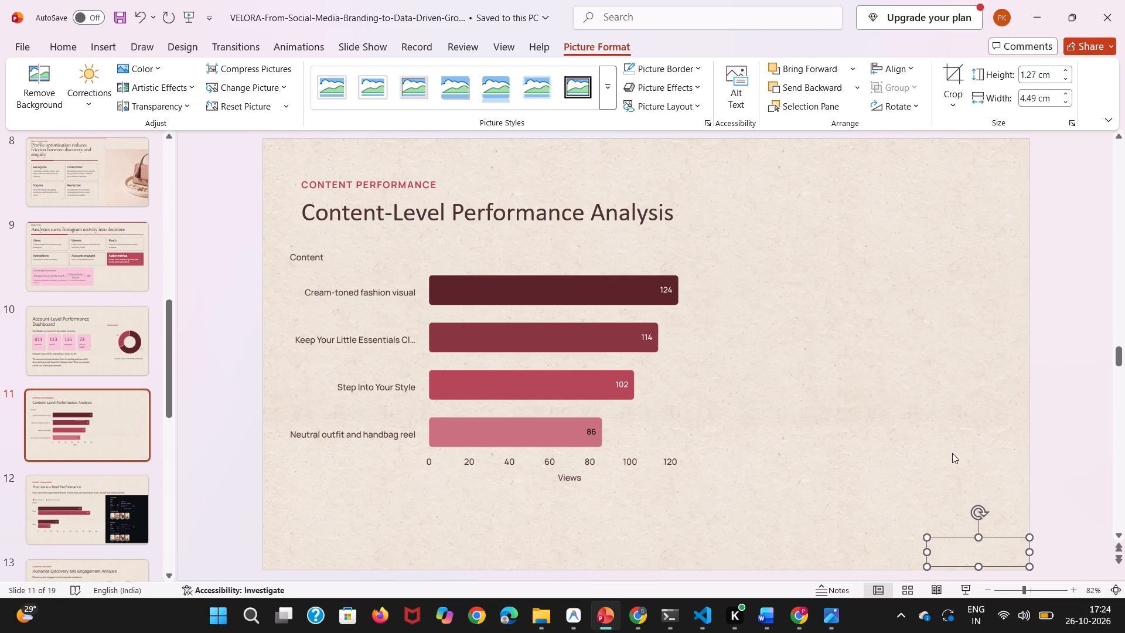
Reposition slide 11's bar chart slightly lower beneath the title, lining up its left edge roughly with the start of the title.
{"action": "left_click_drag", "start_coordinate": [590, 386], "coordinate": [670, 396]}
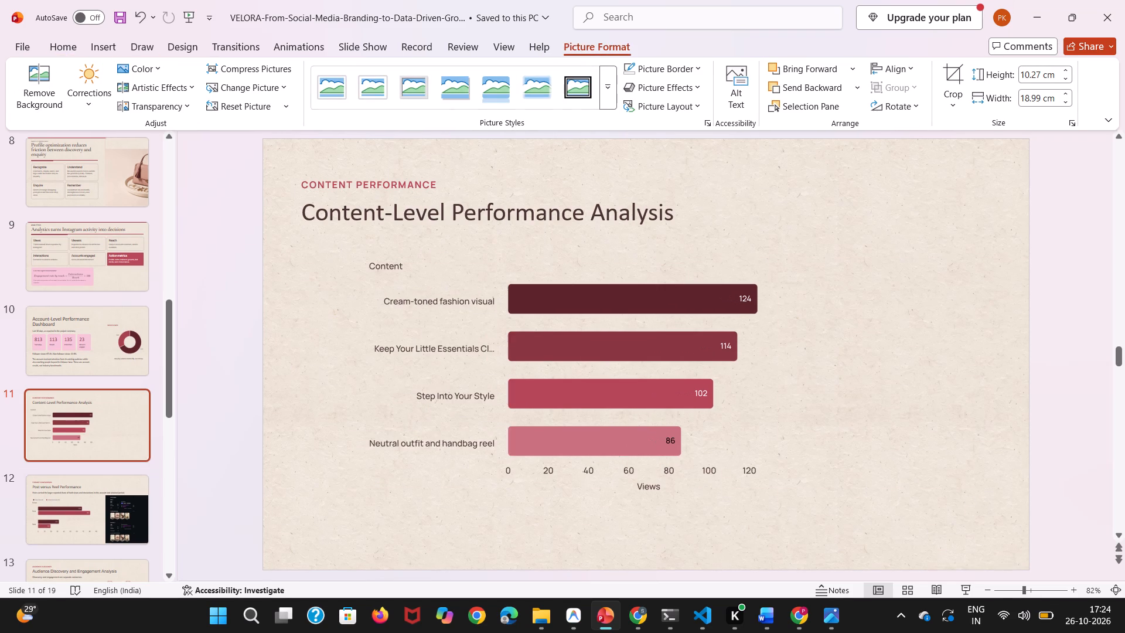
{"action": "left_click_drag", "start_coordinate": [670, 396], "coordinate": [673, 396]}
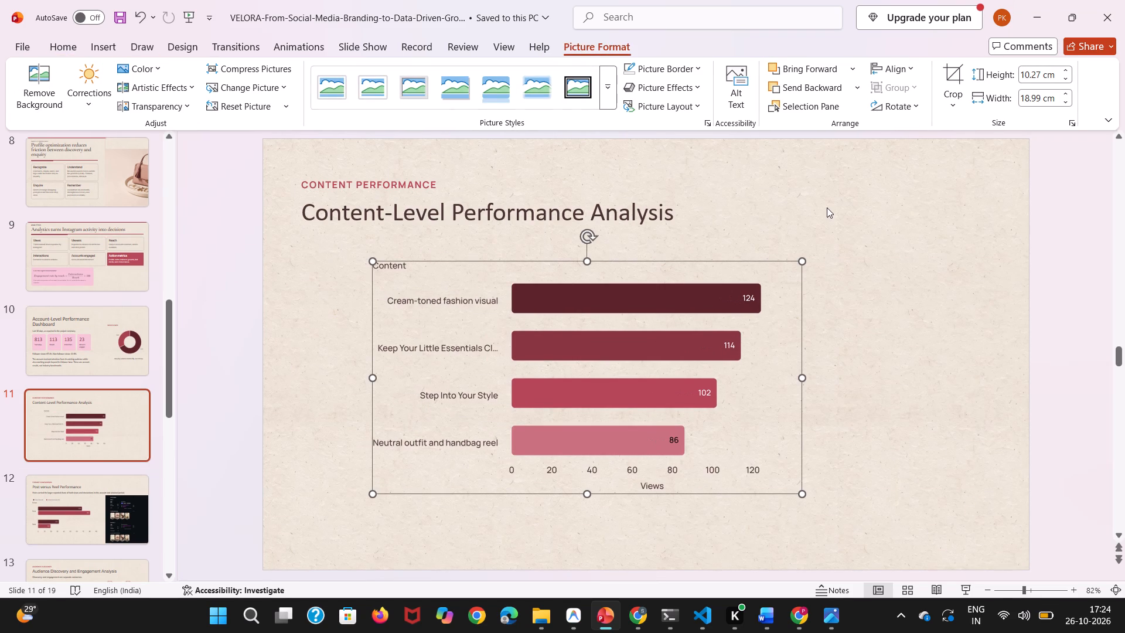
{"action": "left_click", "coordinate": [827, 207]}
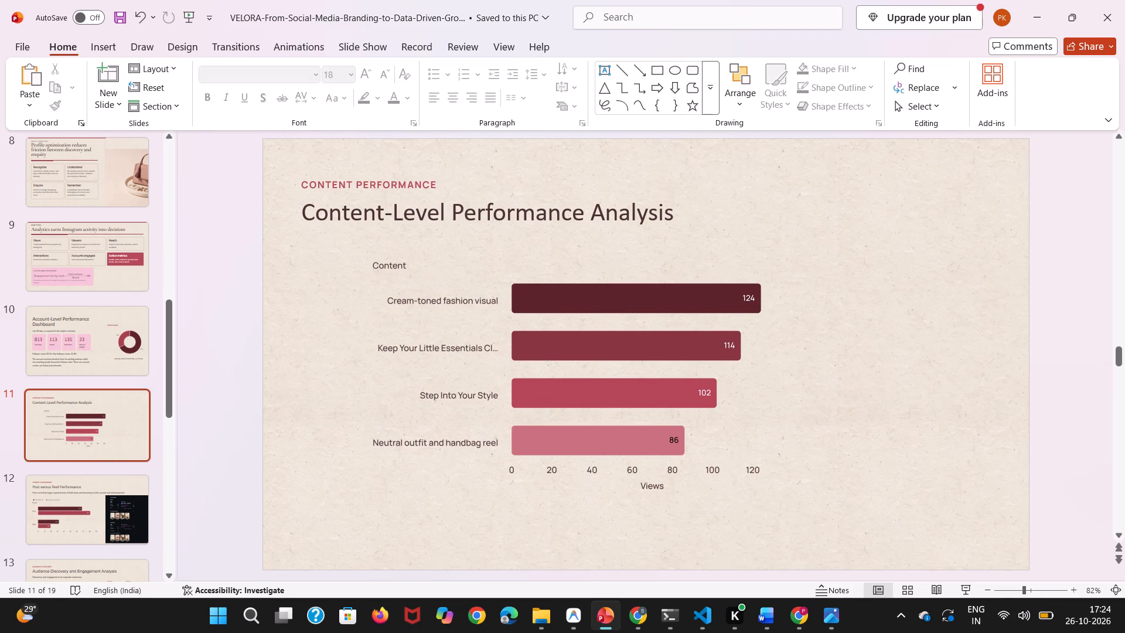
{"action": "left_click_drag", "start_coordinate": [609, 326], "coordinate": [543, 327]}
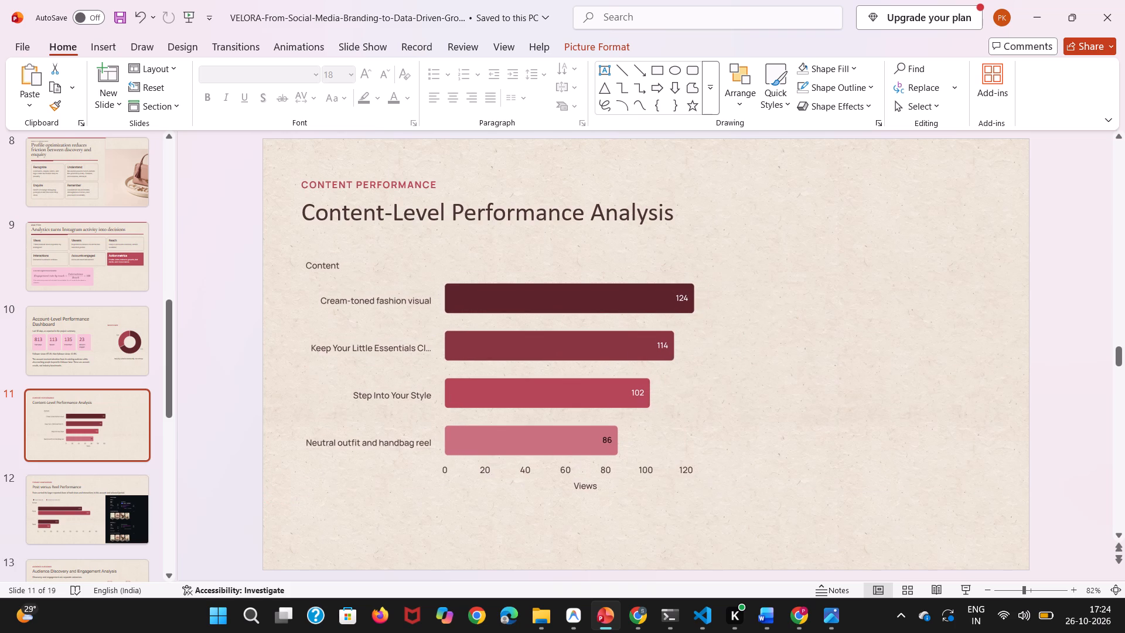
{"action": "left_click_drag", "start_coordinate": [543, 327], "coordinate": [544, 327]}
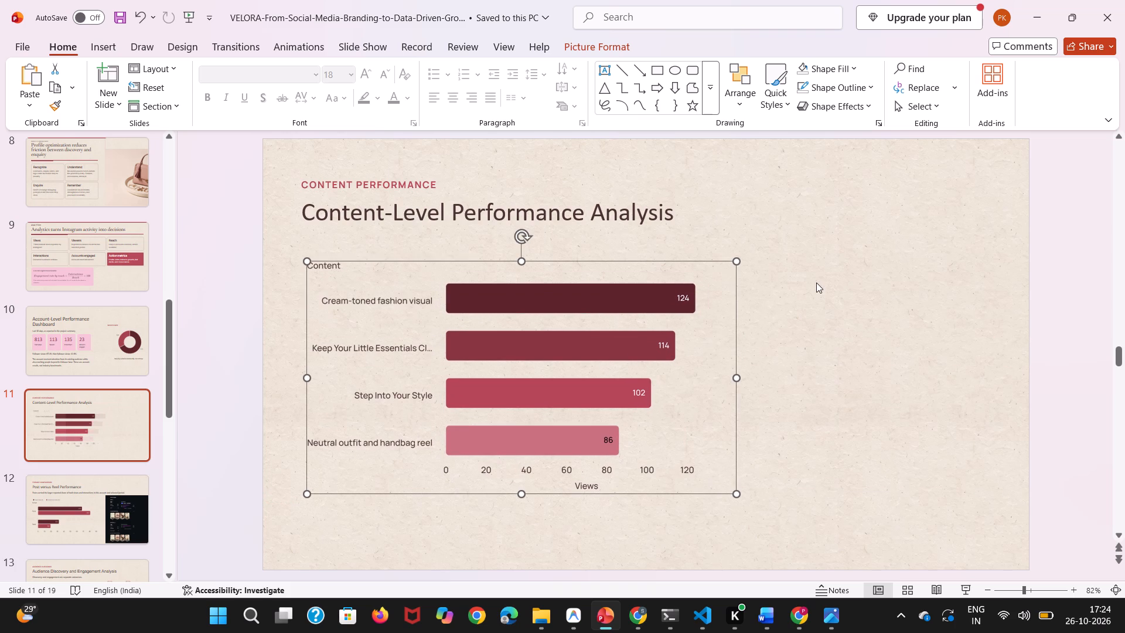
{"action": "left_click", "coordinate": [817, 283]}
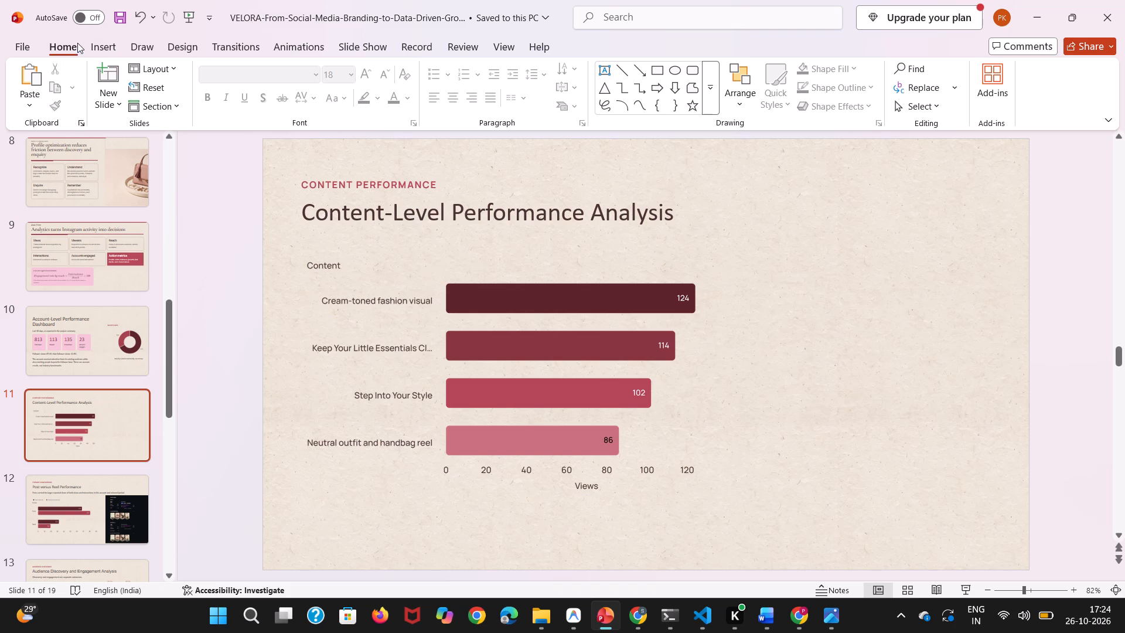
{"action": "left_click", "coordinate": [963, 275]}
{"action": "left_click", "coordinate": [108, 53]}
{"action": "left_click", "coordinate": [114, 101]}
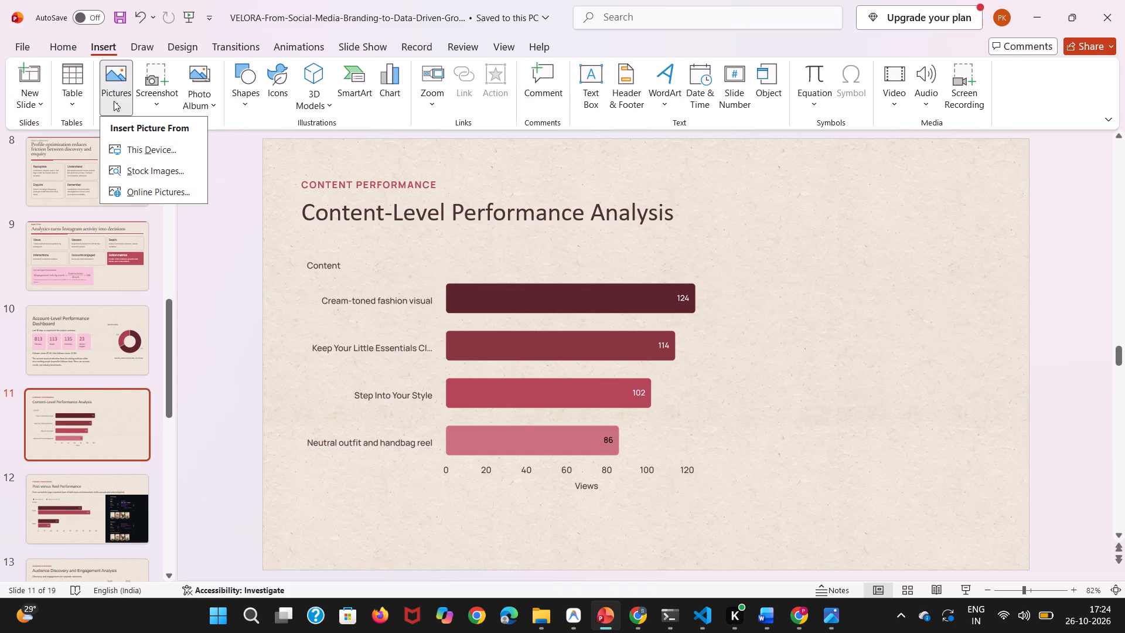
{"action": "left_click", "coordinate": [128, 141]}
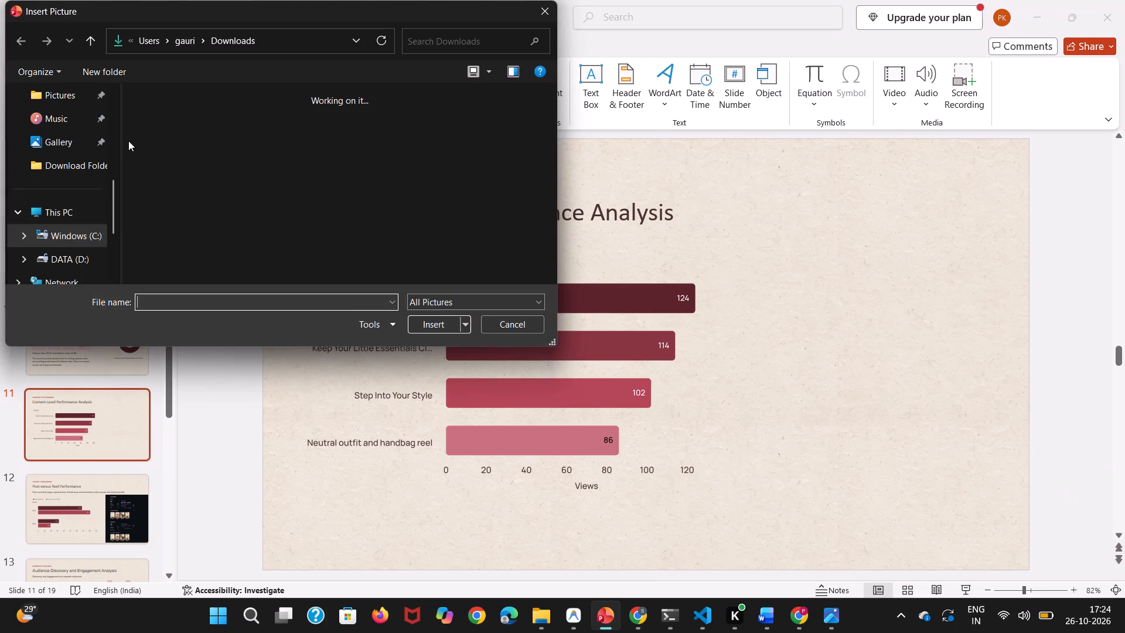
{"action": "scroll", "coordinate": [43, 98], "scroll_direction": "up", "scroll_amount": 3}
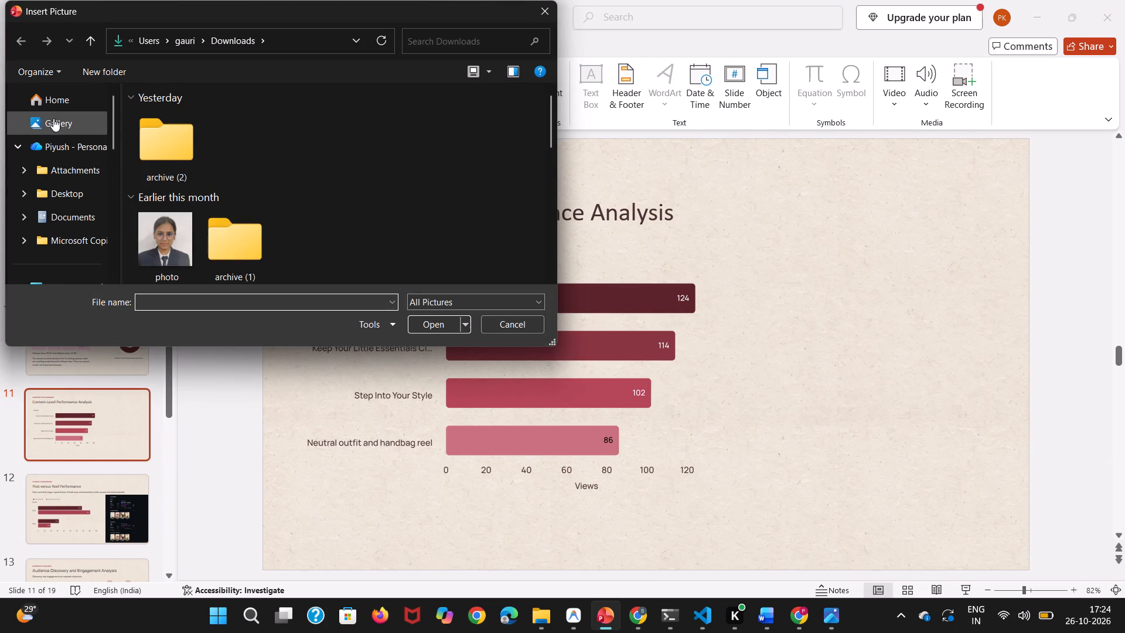
{"action": "double_click", "coordinate": [53, 119]}
{"action": "scroll", "coordinate": [258, 191], "scroll_direction": "down", "scroll_amount": 2}
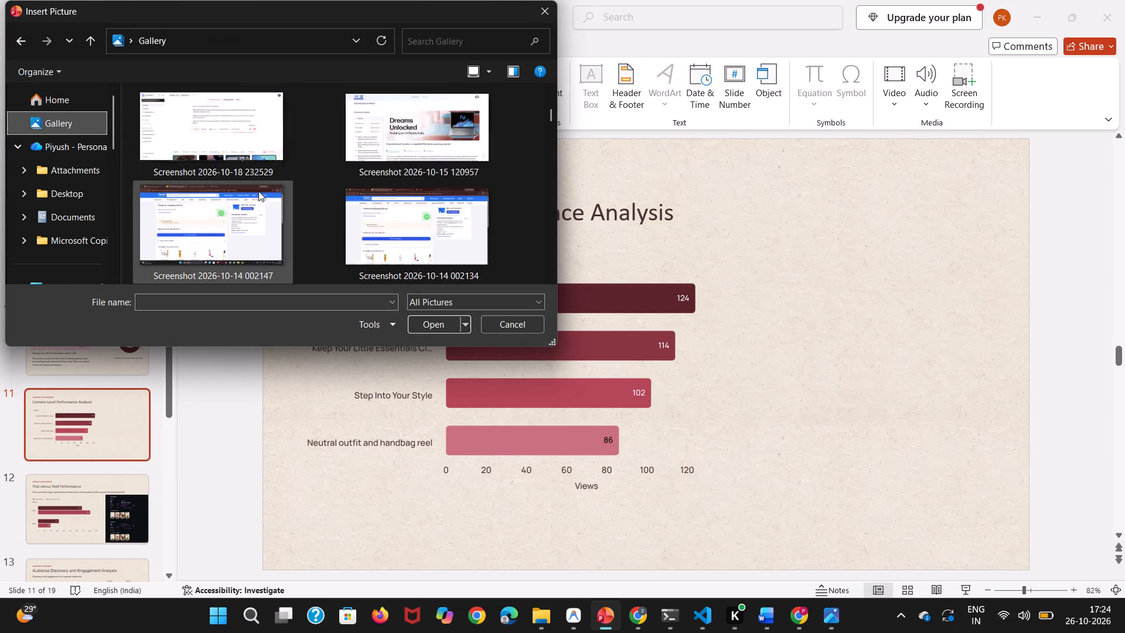
{"action": "scroll", "coordinate": [258, 191], "scroll_direction": "down", "scroll_amount": 3}
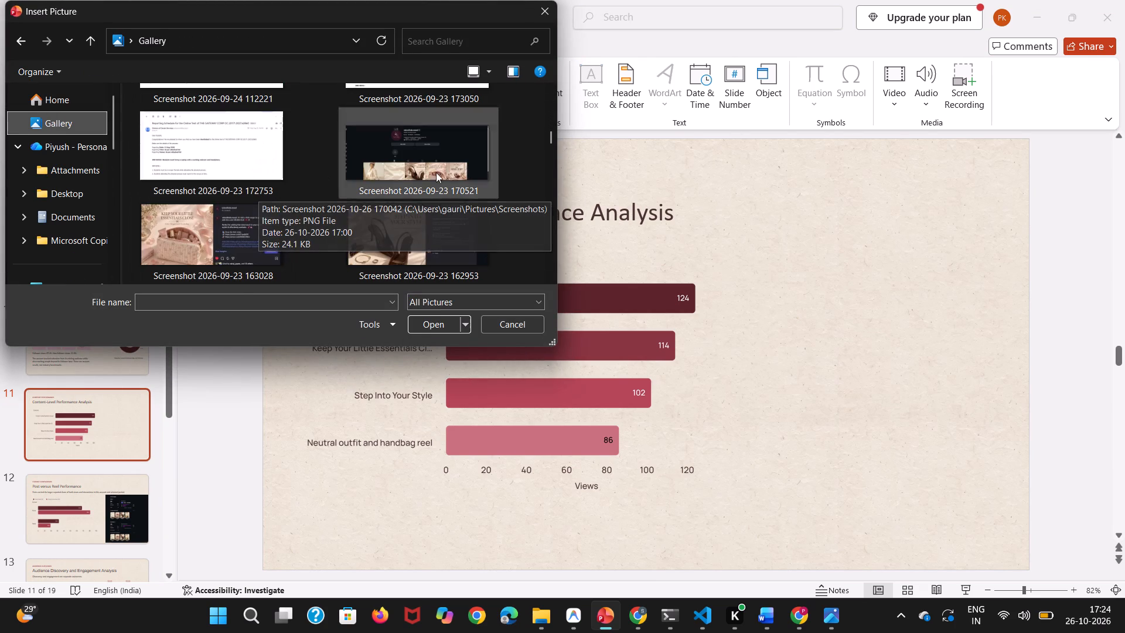
{"action": "scroll", "coordinate": [502, 220], "scroll_direction": "down", "scroll_amount": 1}
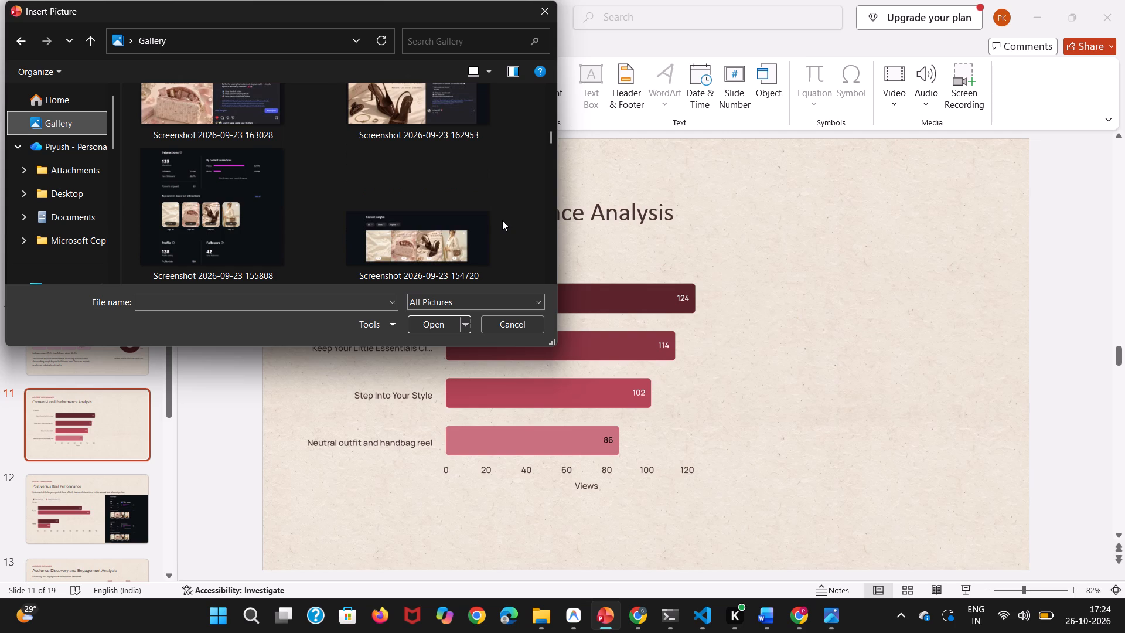
{"action": "double_click", "coordinate": [390, 242]}
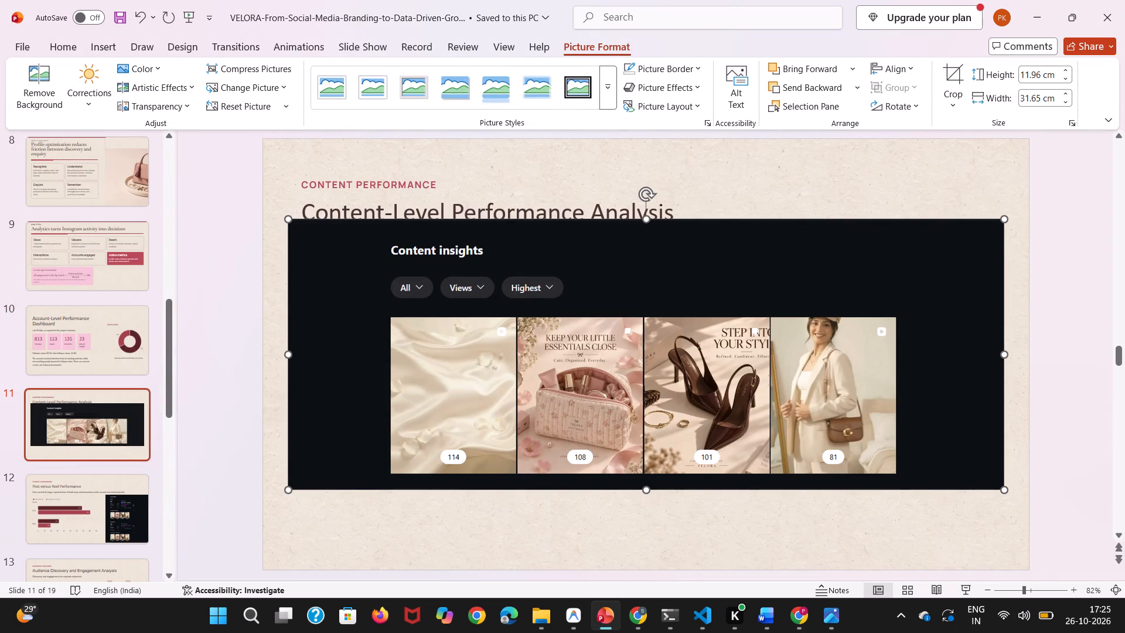
Resize the Content insights screenshot to about 12.69 cm high by 14.38 cm wide, fitting it between the bar chart and the slide's right edge.
{"action": "left_click_drag", "start_coordinate": [288, 355], "coordinate": [738, 401]}
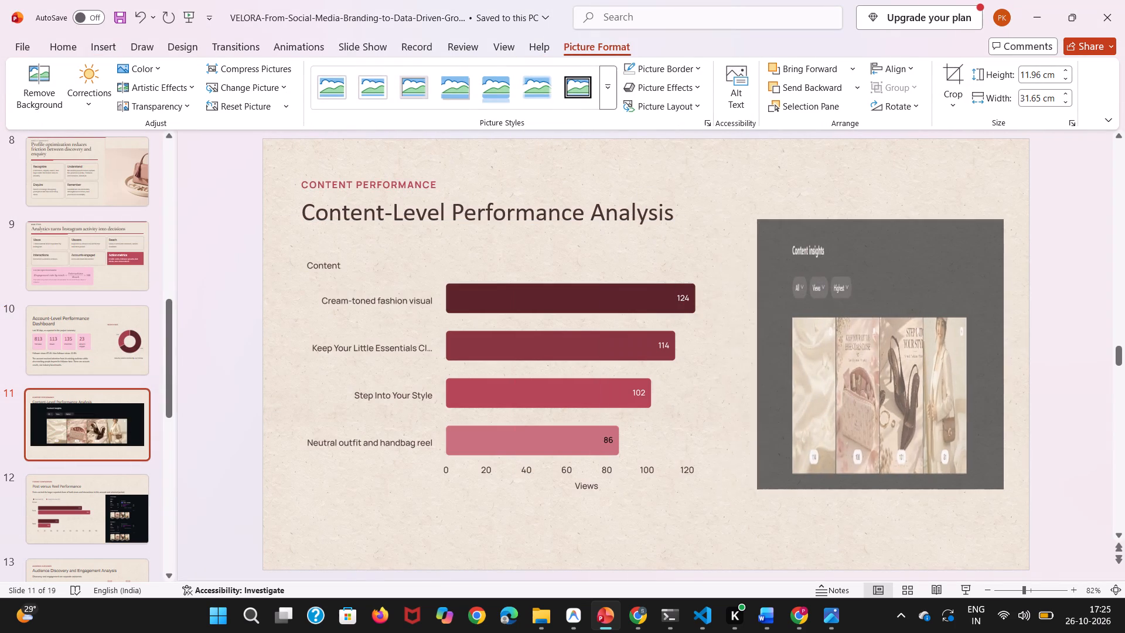
{"action": "left_click_drag", "start_coordinate": [738, 401], "coordinate": [710, 404]}
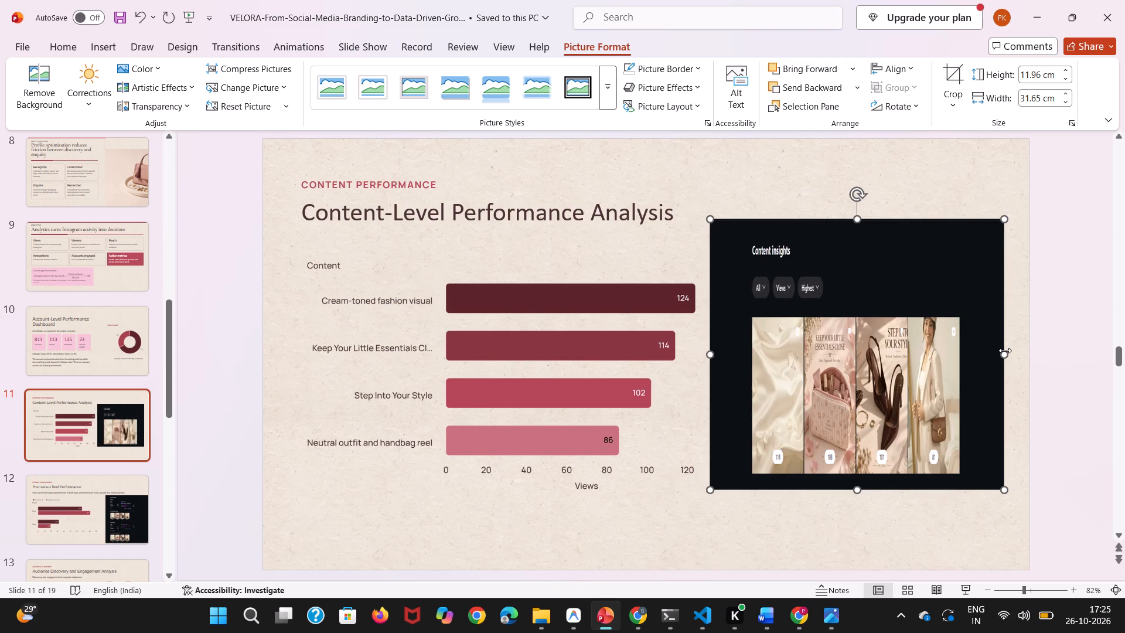
{"action": "left_click_drag", "start_coordinate": [1005, 351], "coordinate": [1003, 352]}
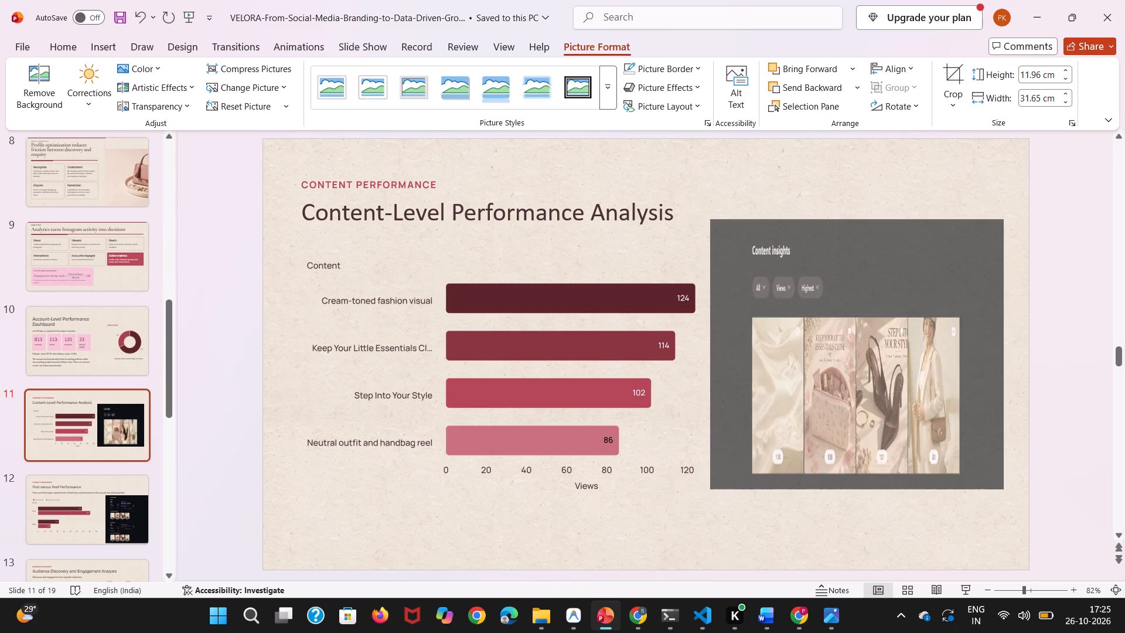
{"action": "left_click_drag", "start_coordinate": [1003, 352], "coordinate": [1028, 352]}
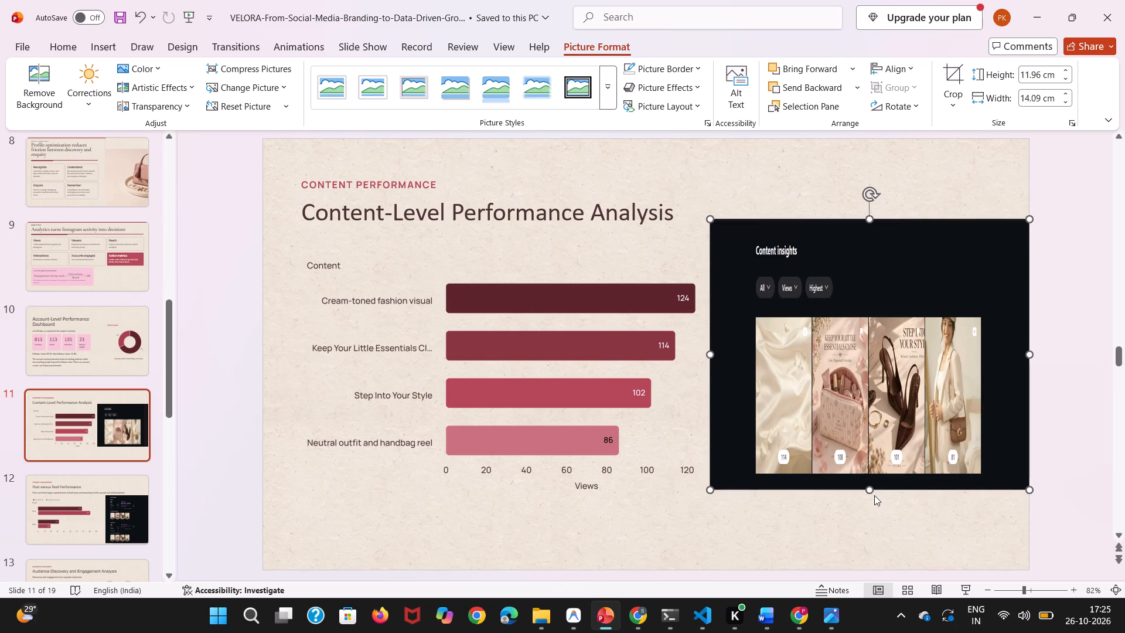
{"action": "left_click_drag", "start_coordinate": [872, 491], "coordinate": [869, 502]}
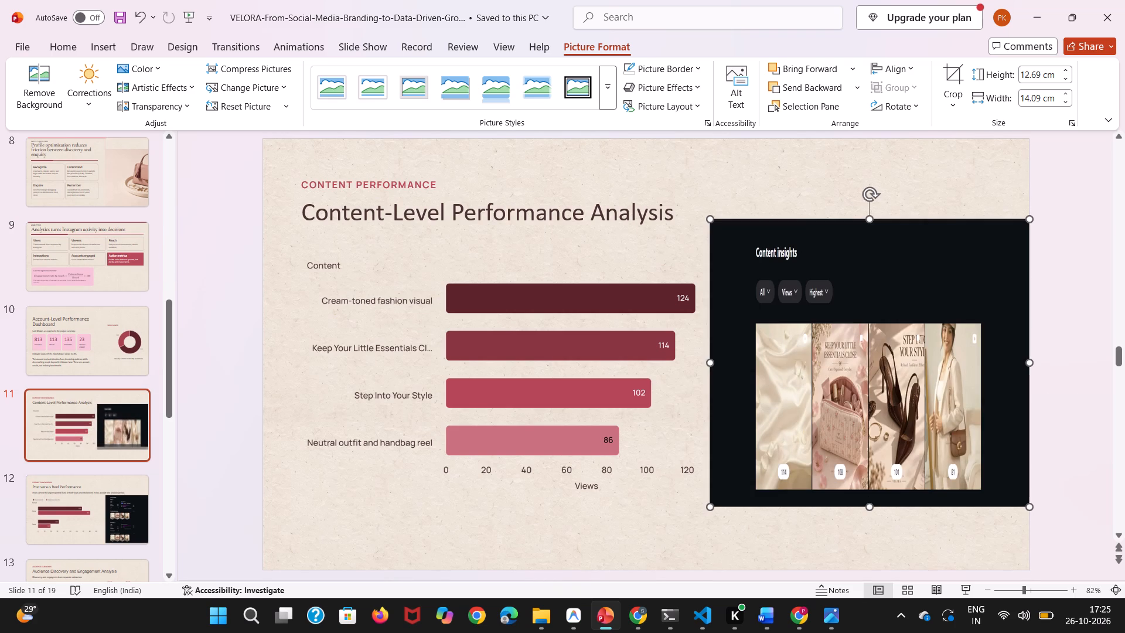
{"action": "left_click_drag", "start_coordinate": [710, 364], "coordinate": [700, 365]}
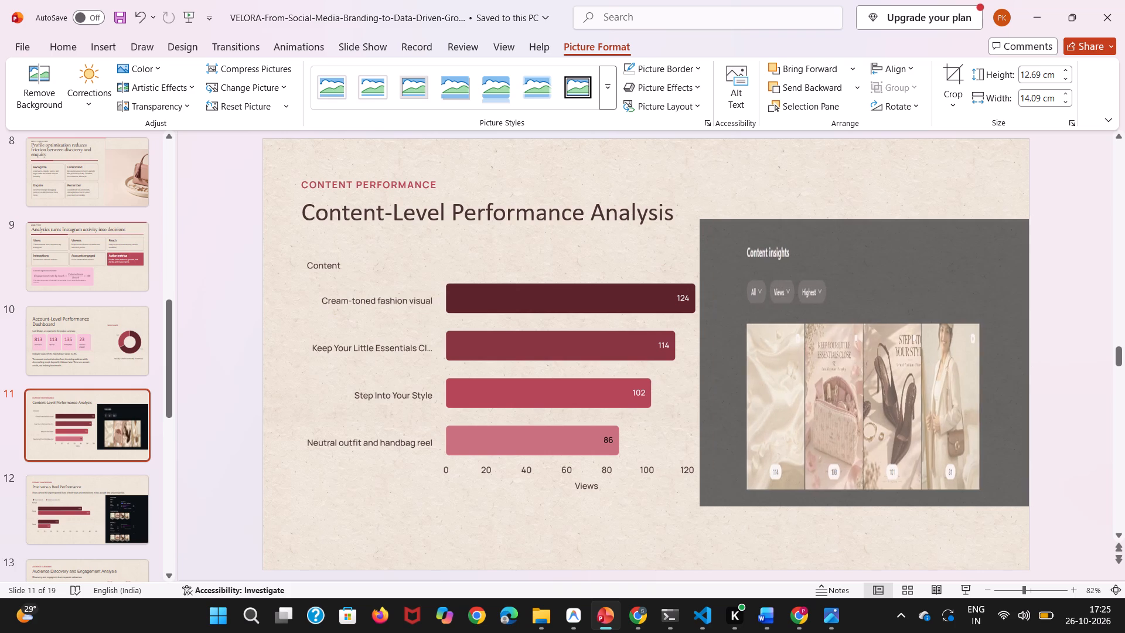
{"action": "left_click_drag", "start_coordinate": [700, 365], "coordinate": [704, 366]}
{"action": "left_click", "coordinate": [875, 285]}
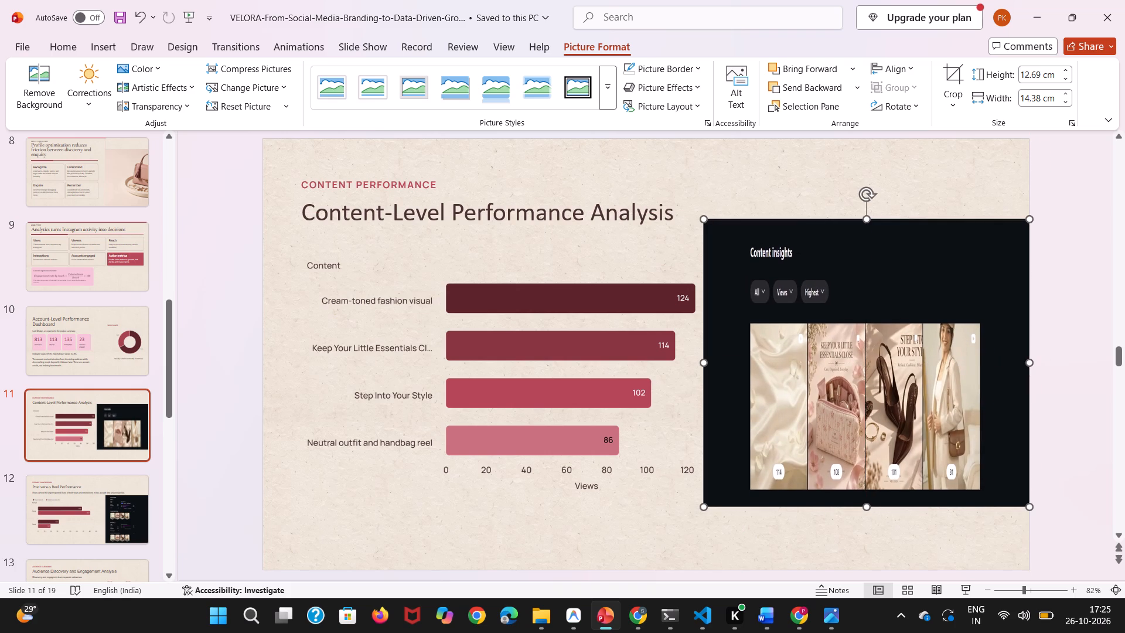
{"action": "left_click", "coordinate": [855, 542]}
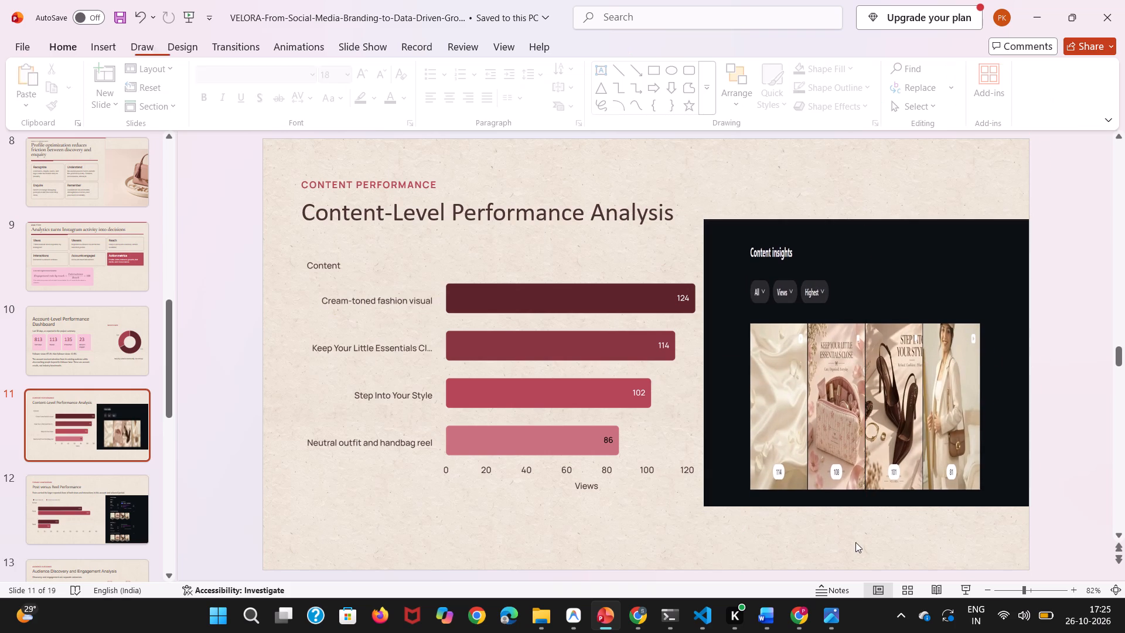
Move on past slide 12 to slide 13, Audience Discovery and Engagement Analysis.
{"action": "key", "text": "Down"}
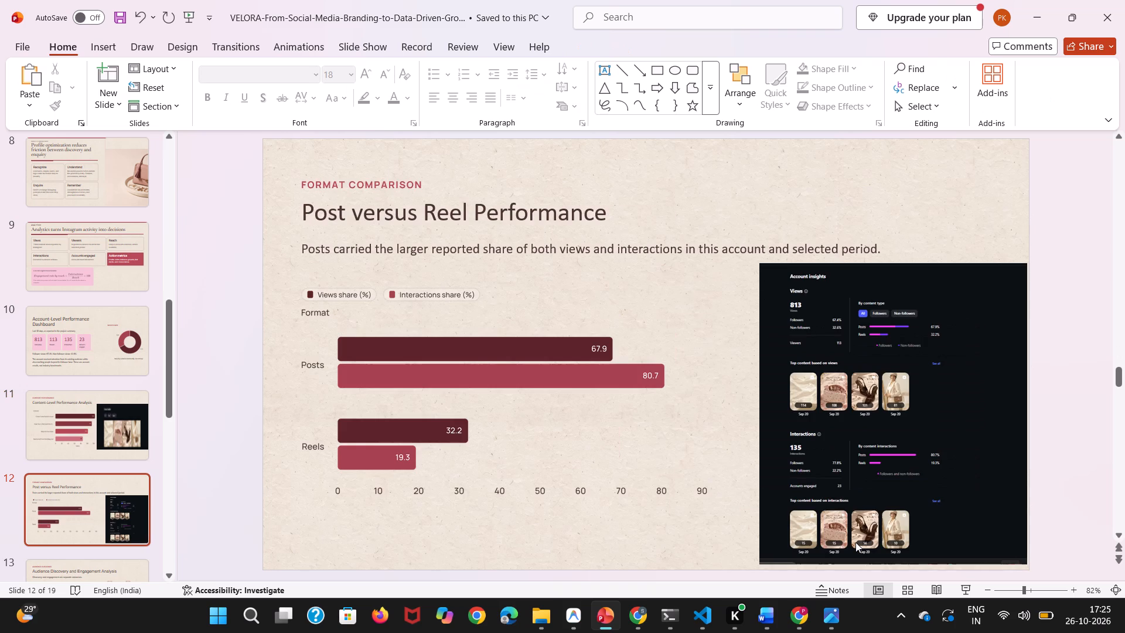
{"action": "key", "text": "Down"}
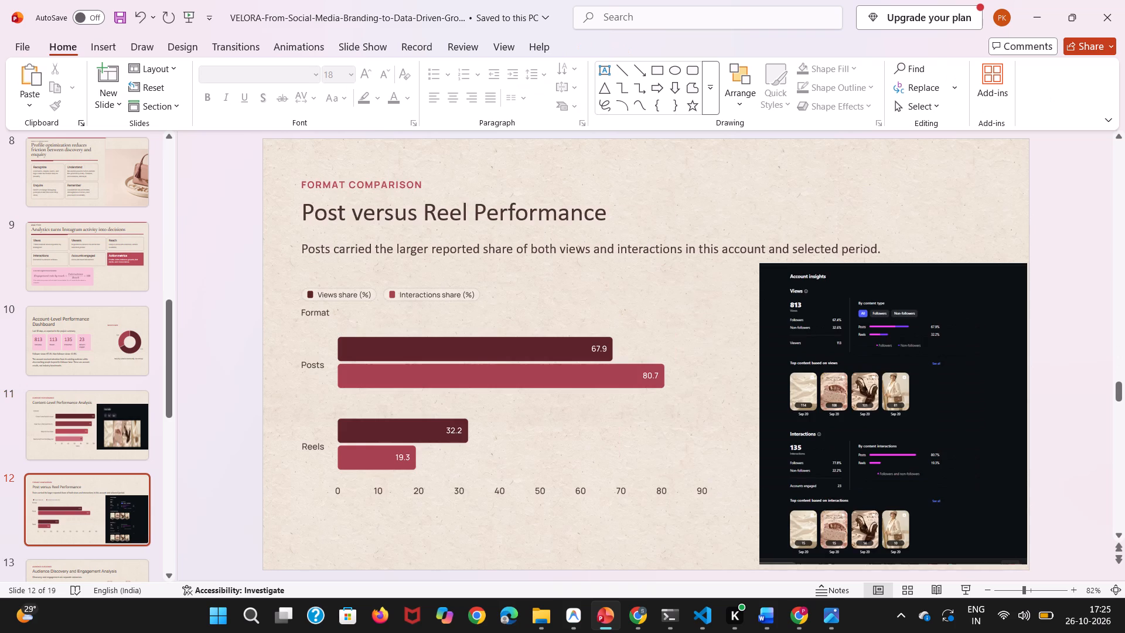